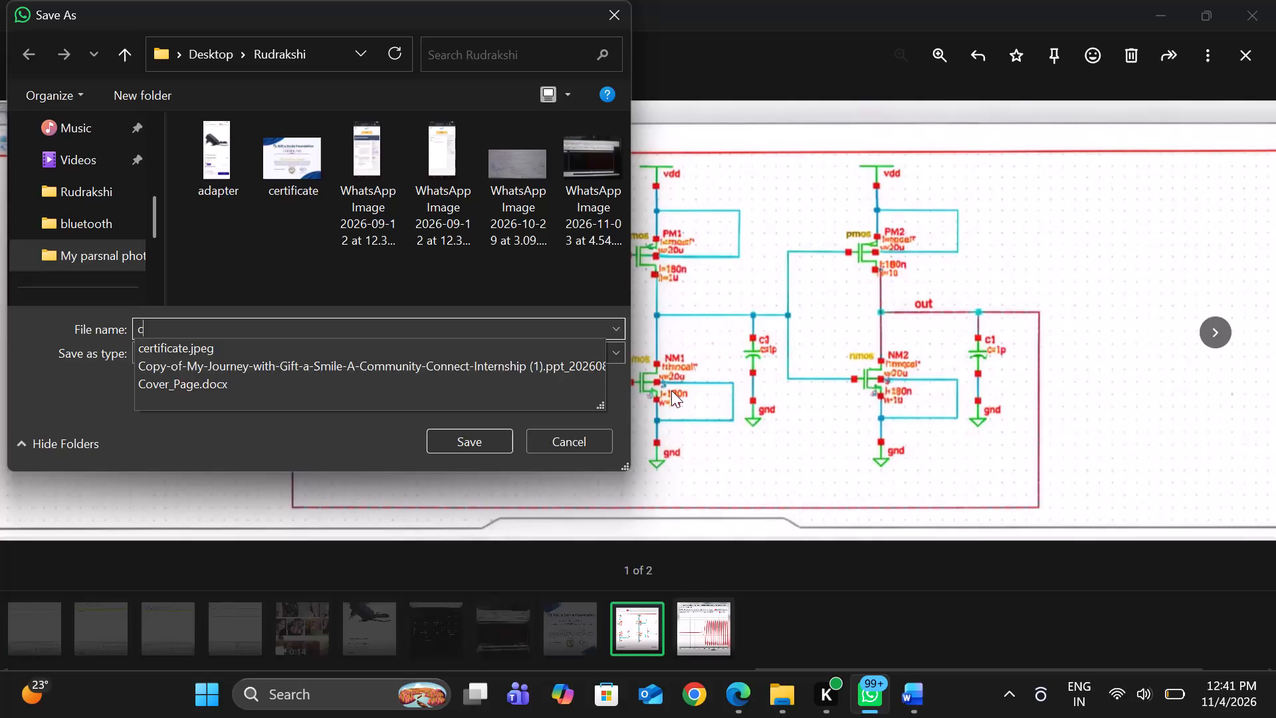
Name the circuit schematic image "circuit" and choose the Rudrakshi folder as the location for saving it as a JPEG file.
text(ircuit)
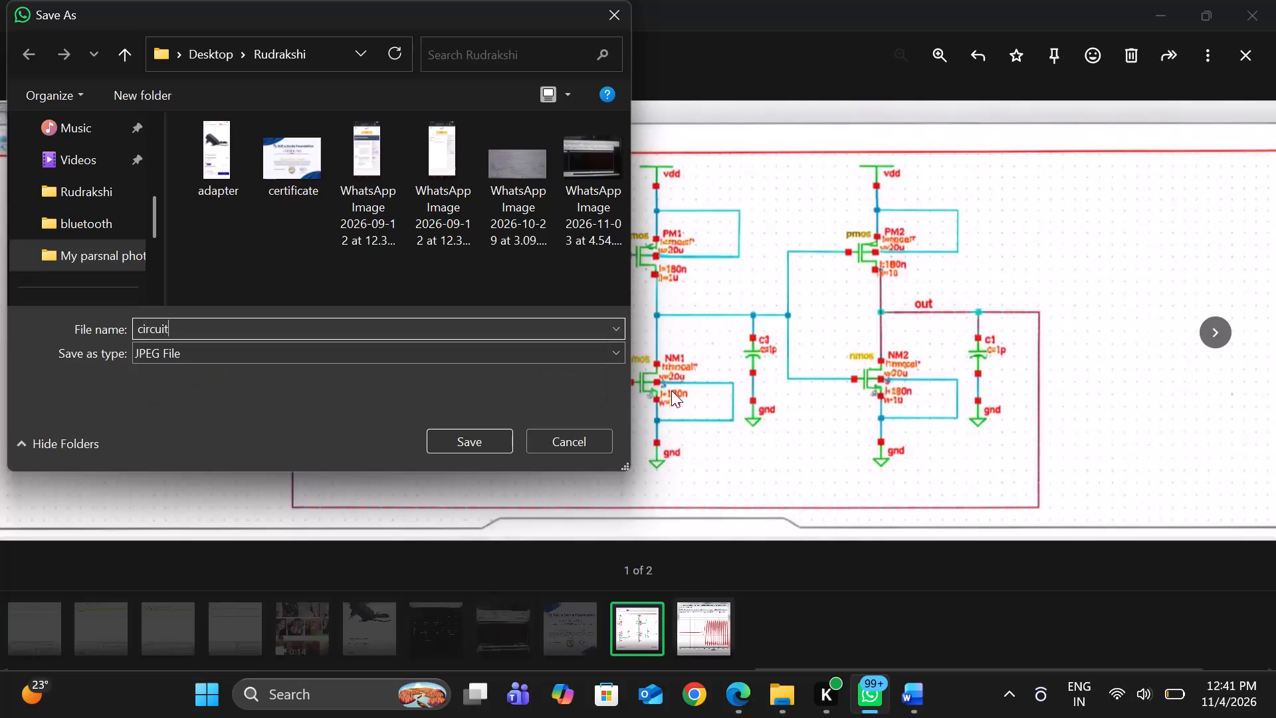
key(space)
click(102, 178)
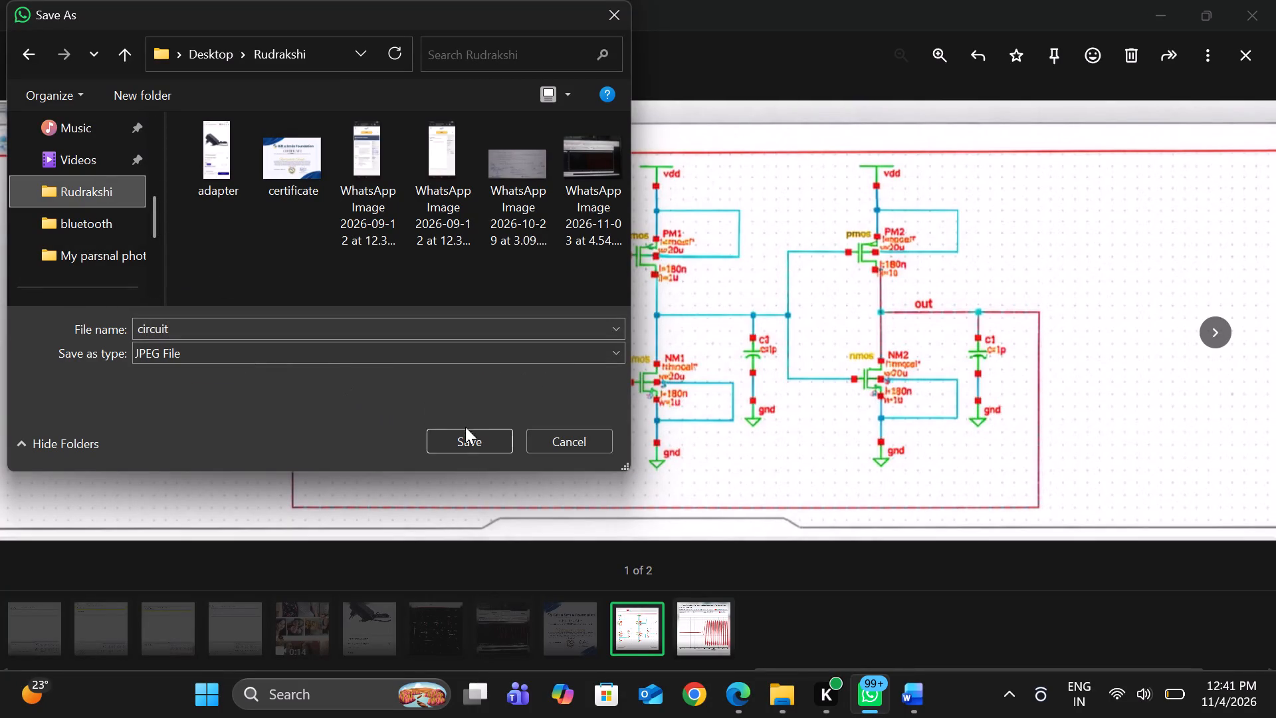
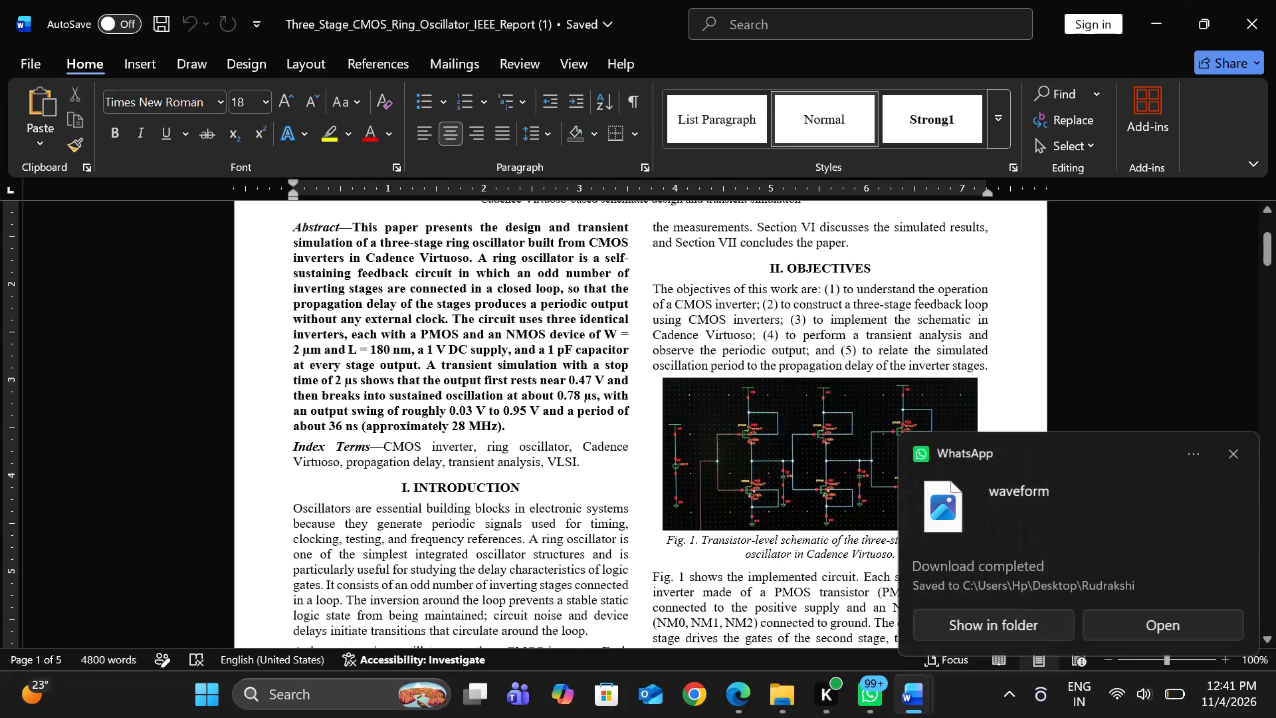
Dismiss the waveform download notification covering the Fig. 1 schematic in the ring oscillator report.
click(809, 481)
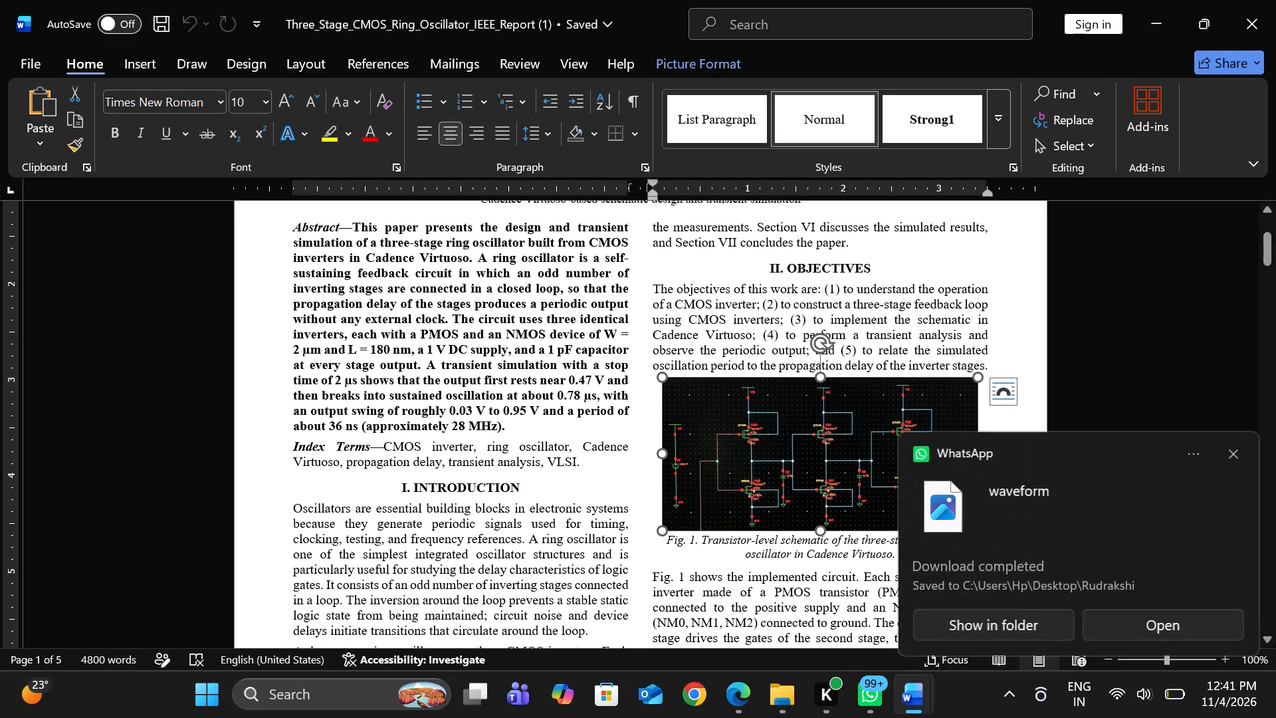
click(879, 435)
click(1093, 313)
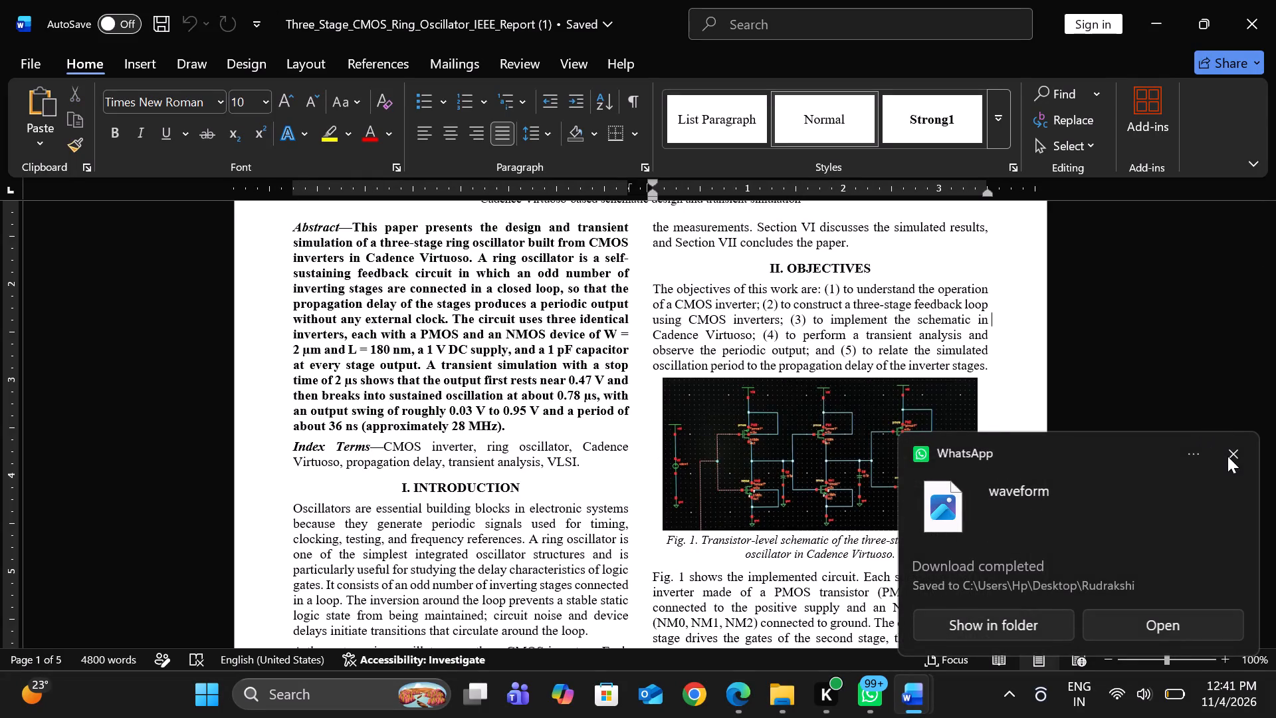
click(1227, 456)
Select the Fig. 1 transistor-level schematic picture and bring up the commands available for it.
click(942, 443)
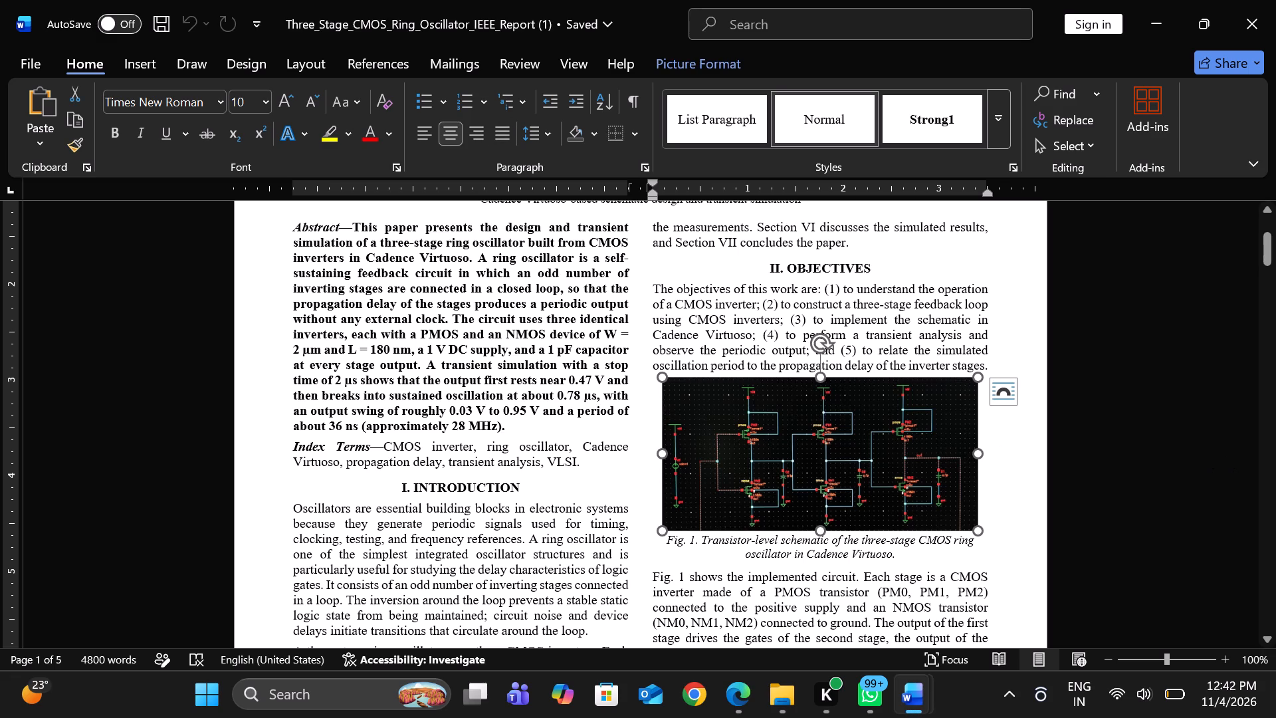
click(1011, 399)
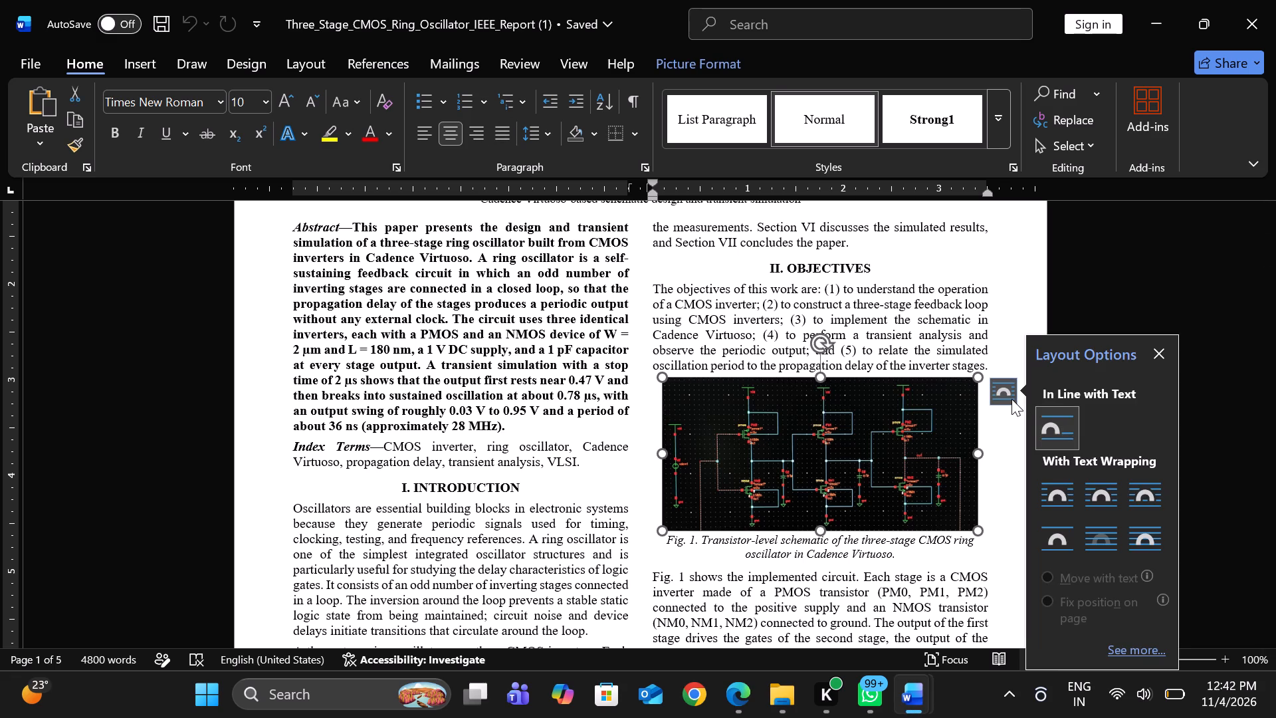
click(855, 484)
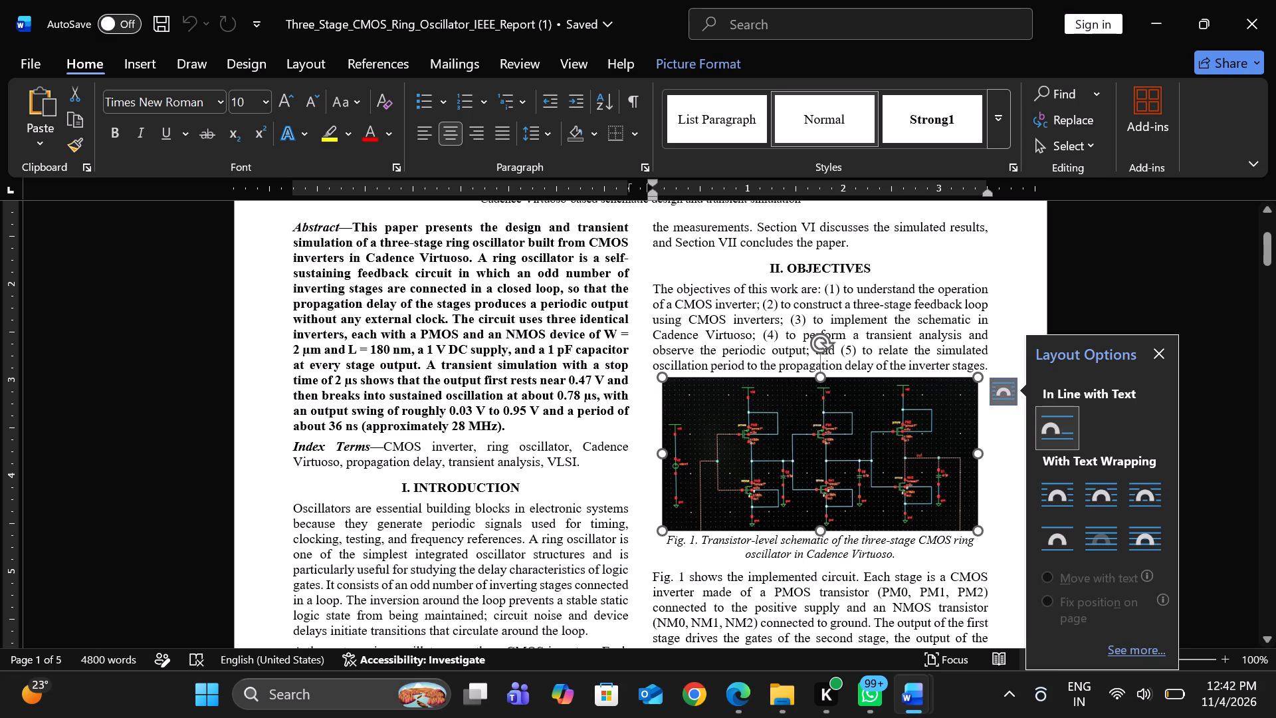
right_click(855, 484)
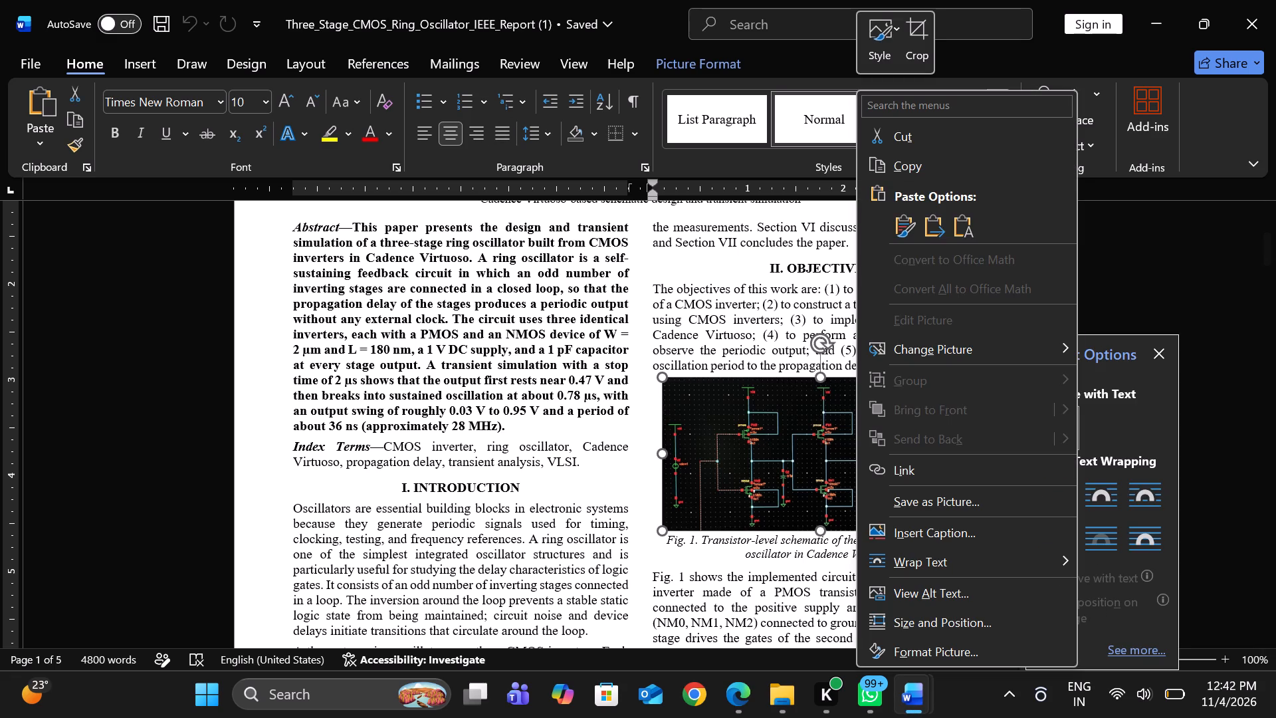
Replace the Fig. 1 schematic picture with the circuit image from the Rudrakshi folder on the desktop.
click(963, 352)
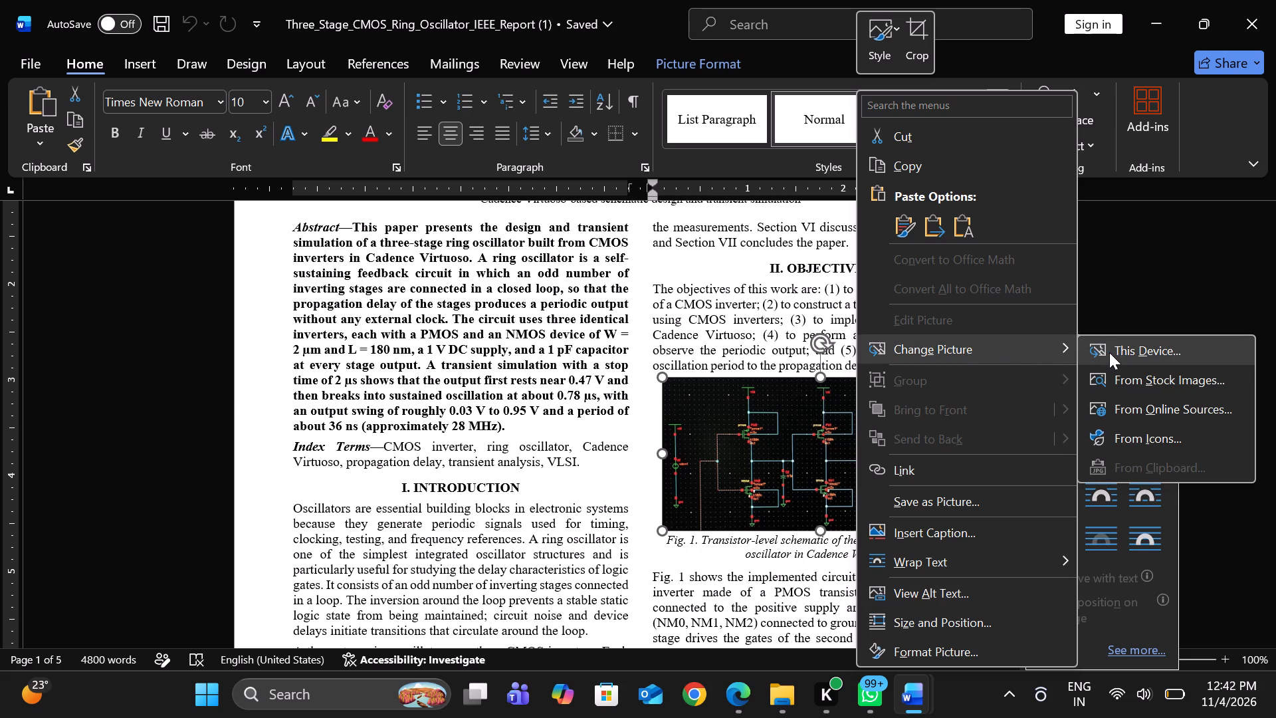
click(1109, 352)
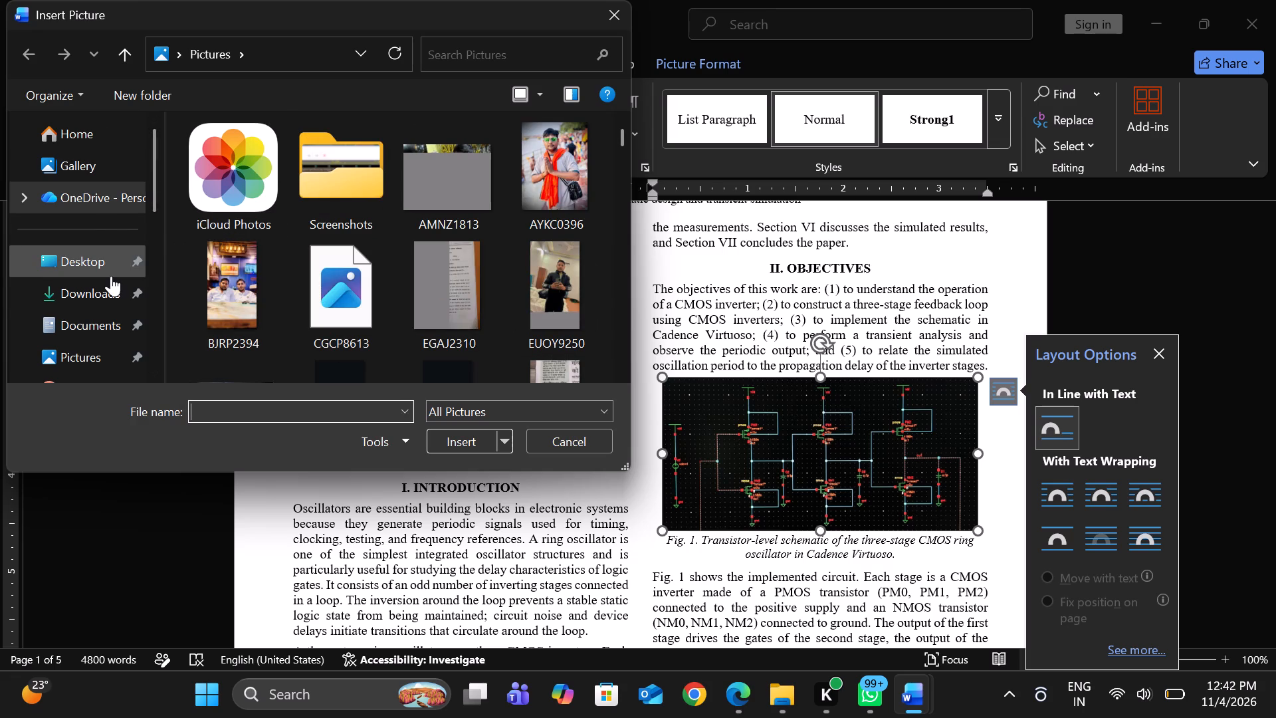
scroll(97, 310, down, 1)
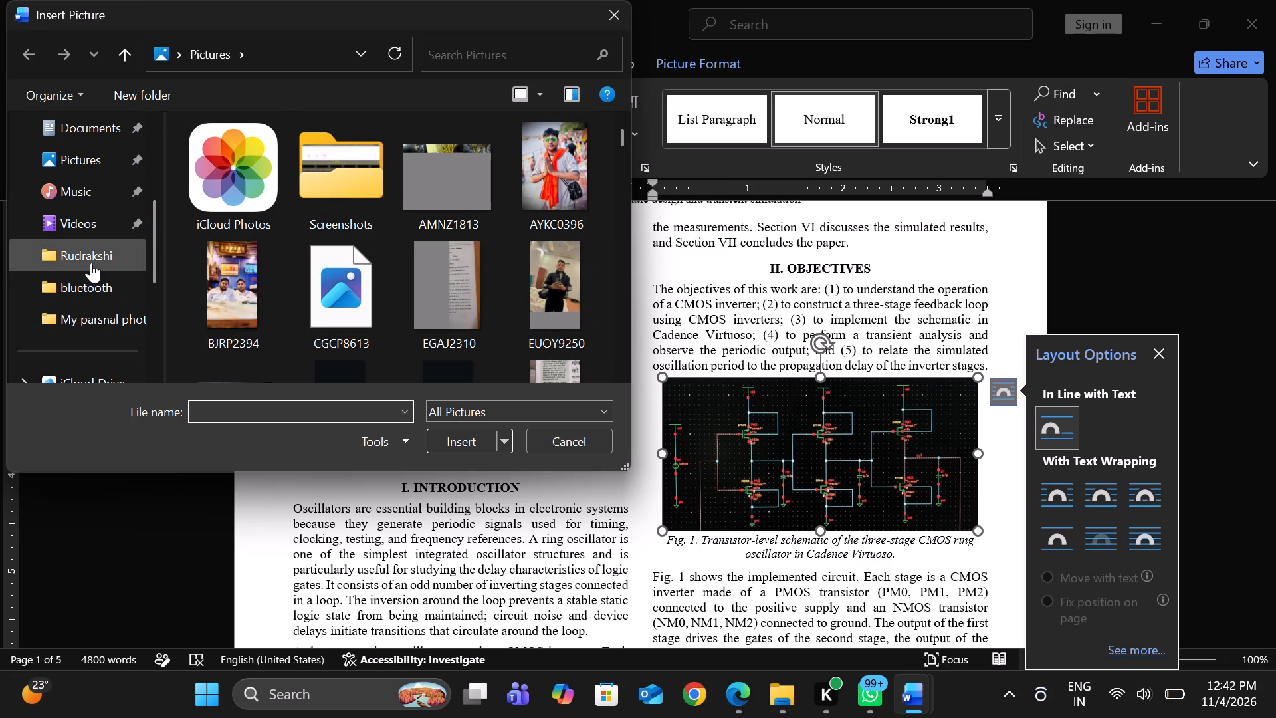
click(91, 259)
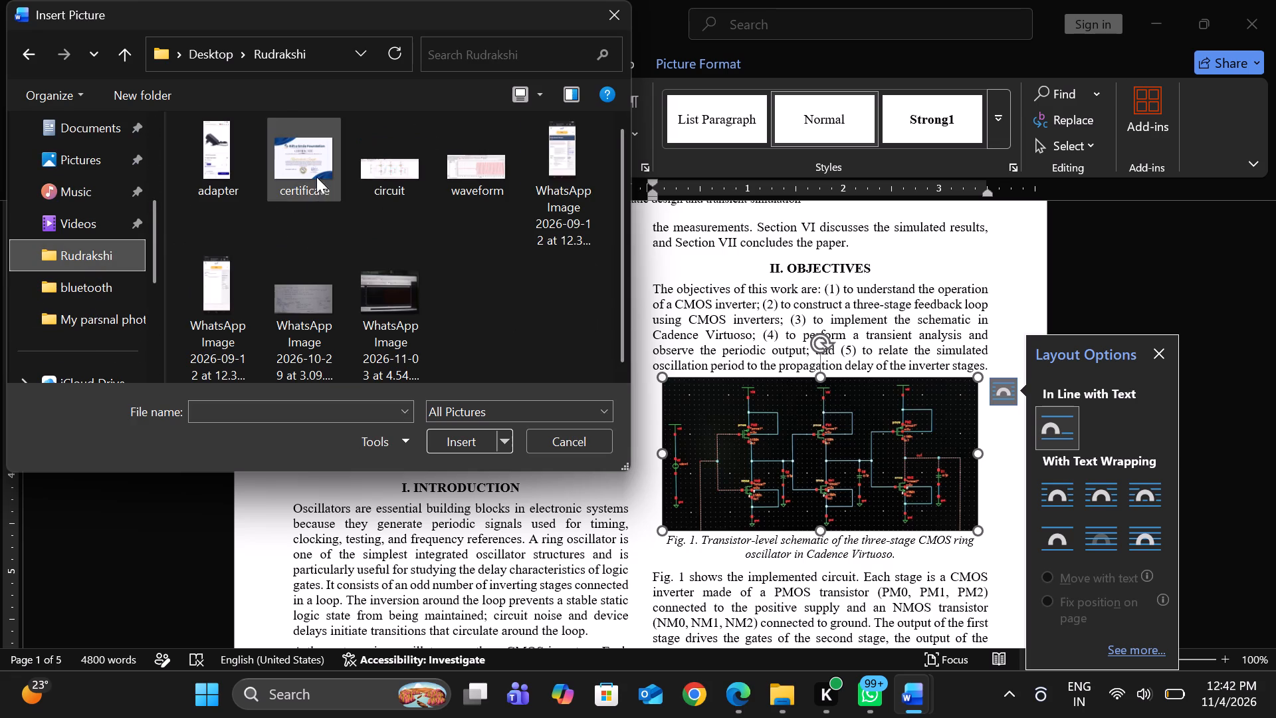
double_click(385, 187)
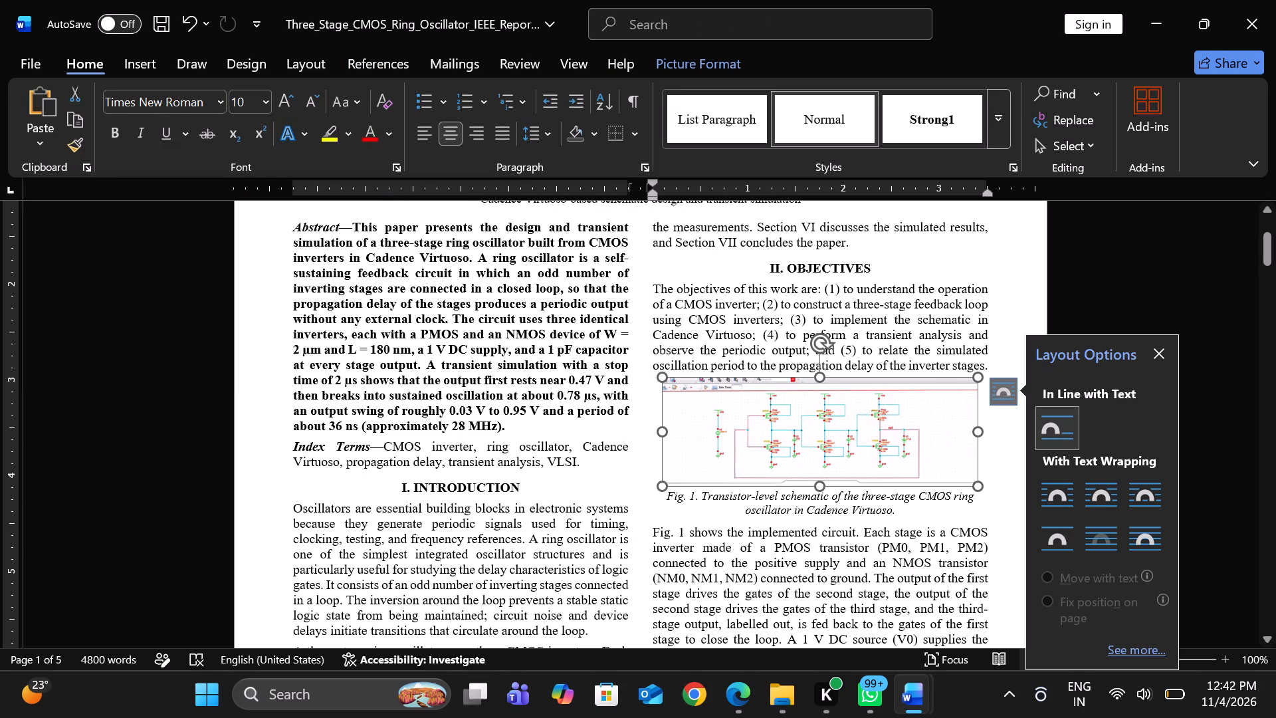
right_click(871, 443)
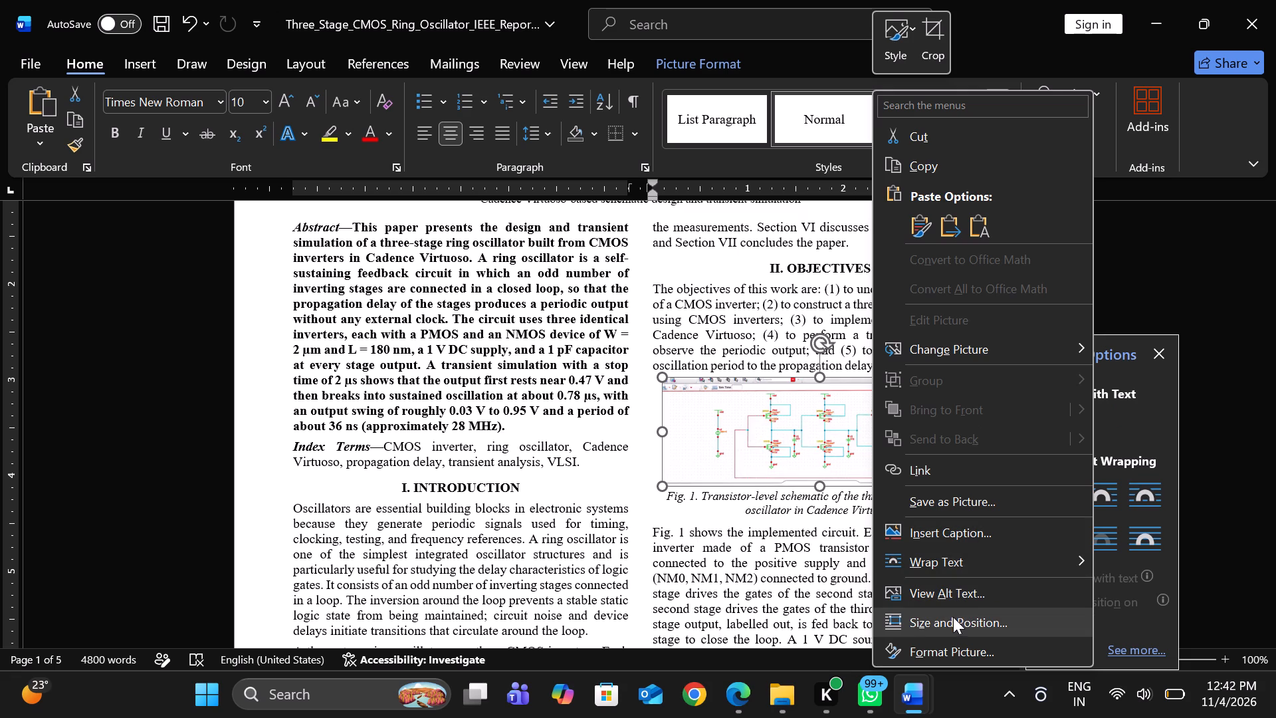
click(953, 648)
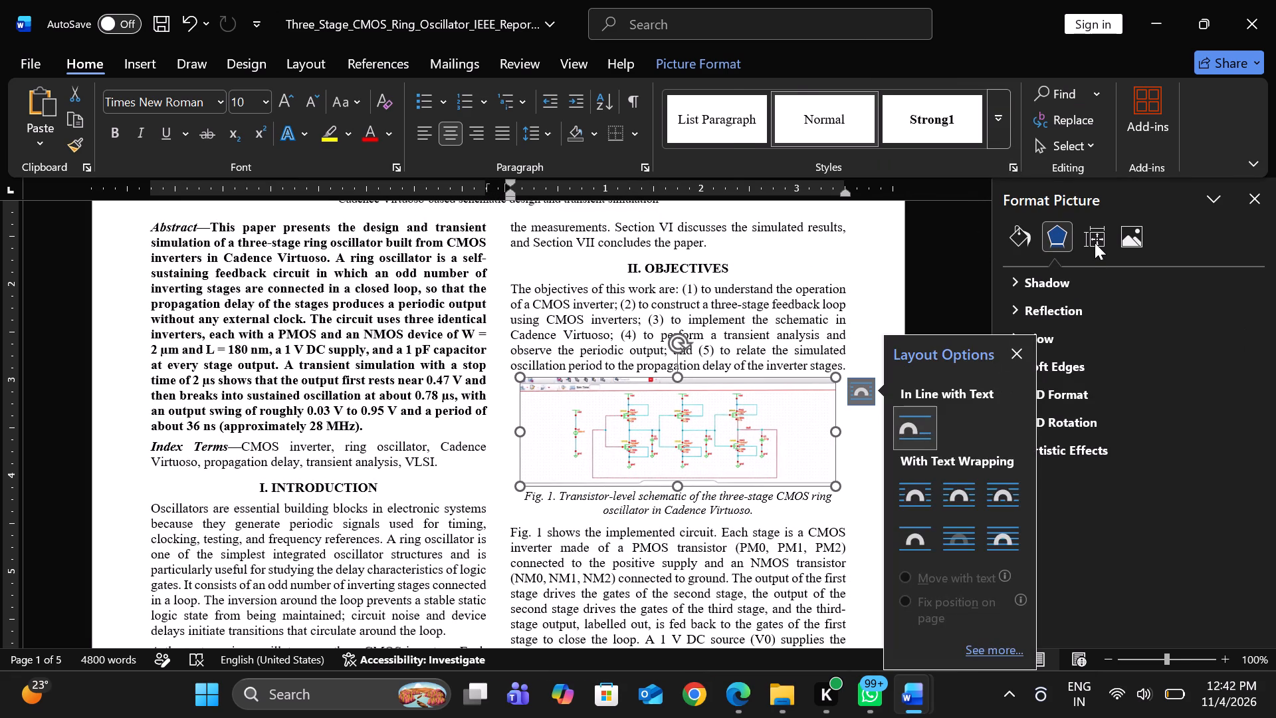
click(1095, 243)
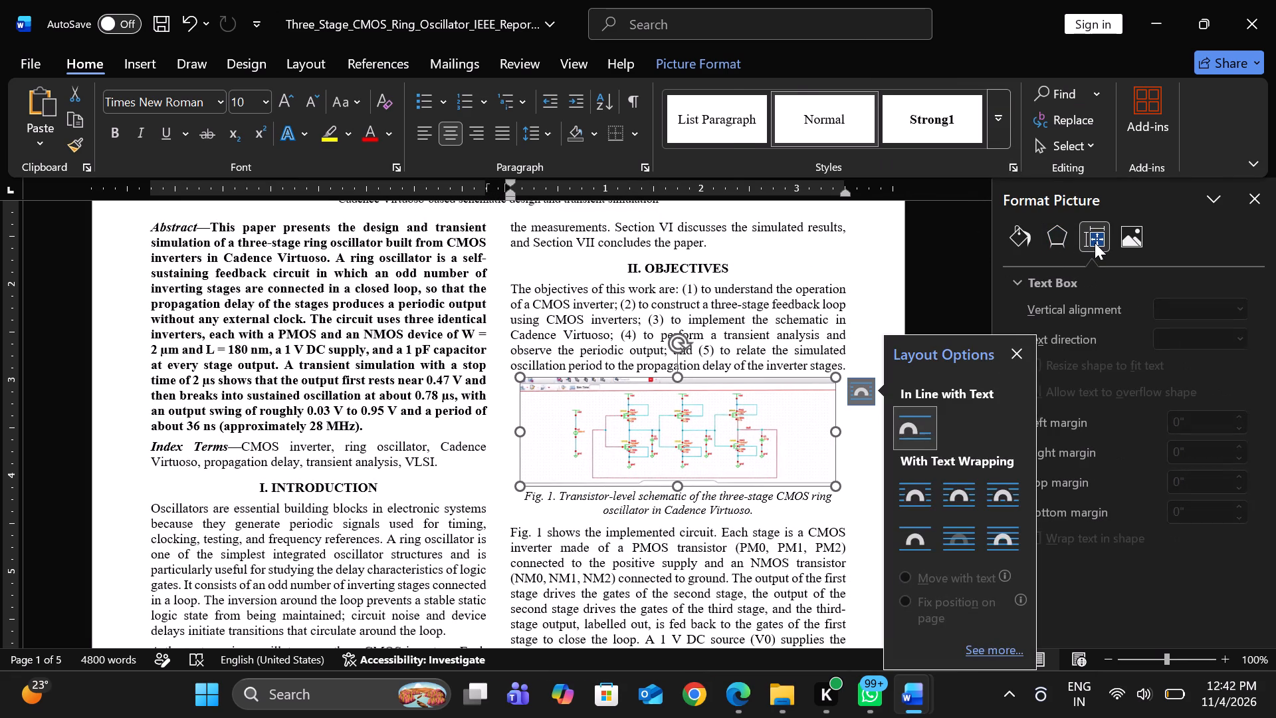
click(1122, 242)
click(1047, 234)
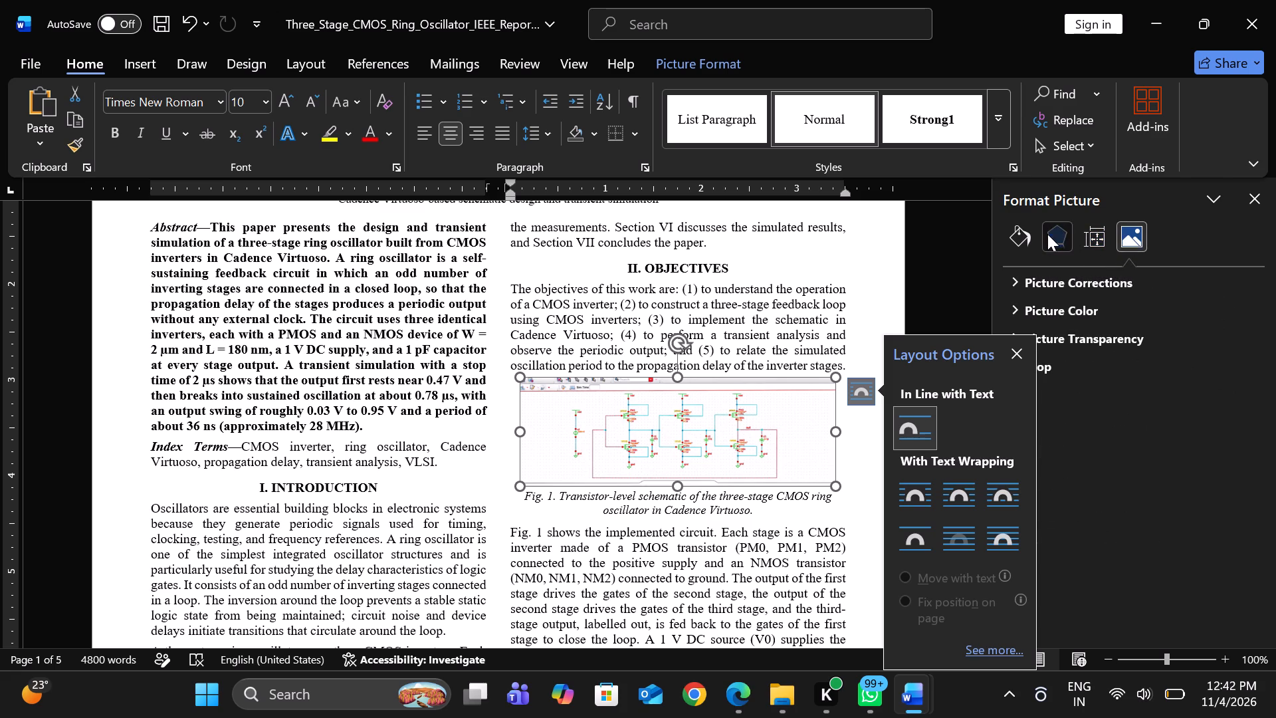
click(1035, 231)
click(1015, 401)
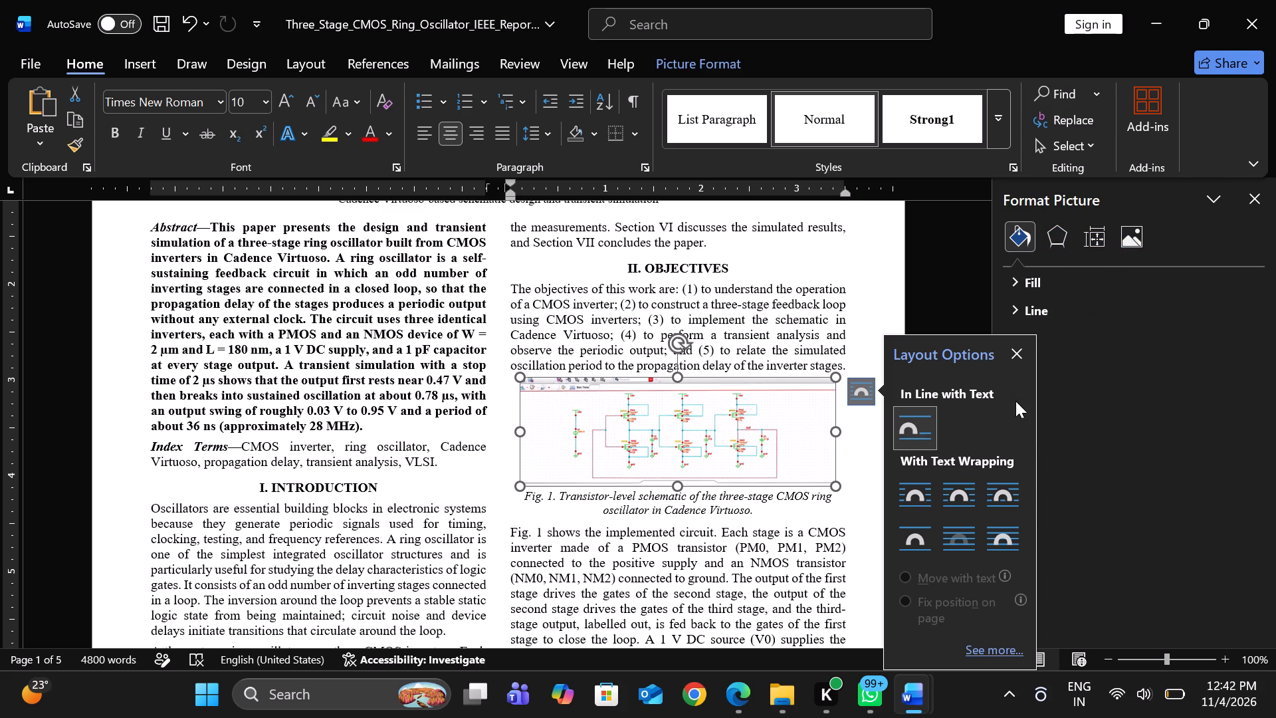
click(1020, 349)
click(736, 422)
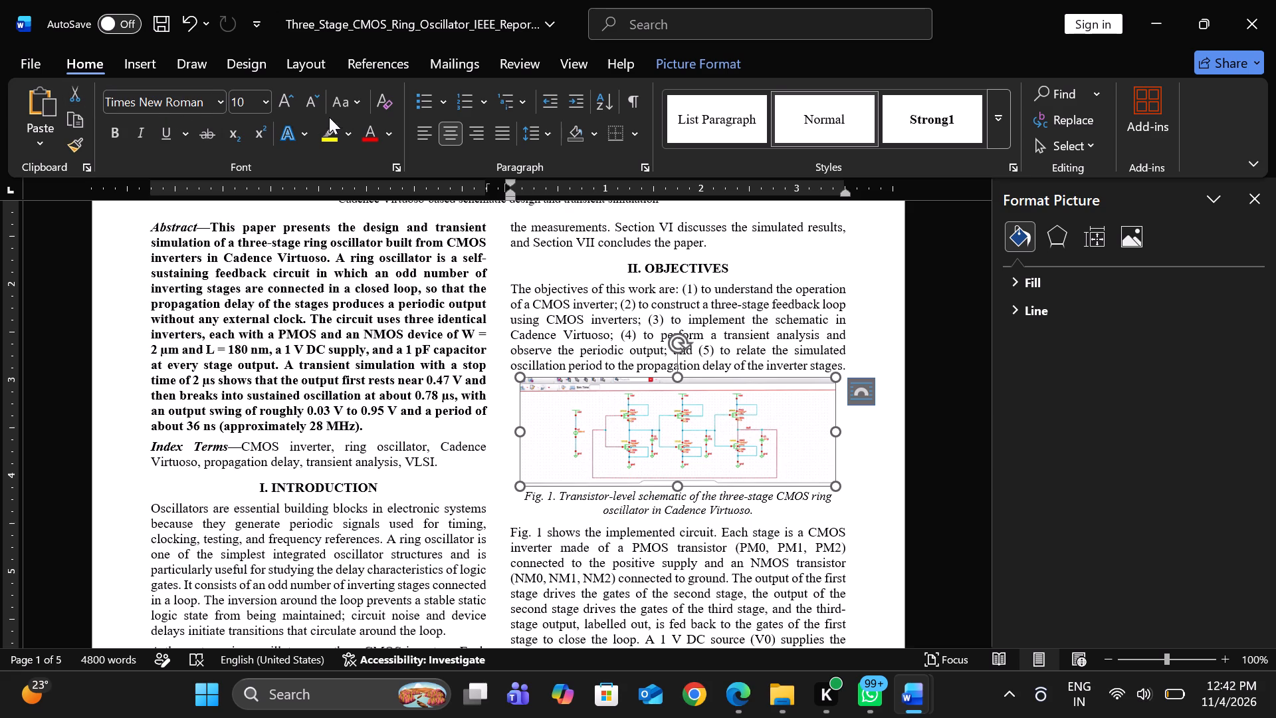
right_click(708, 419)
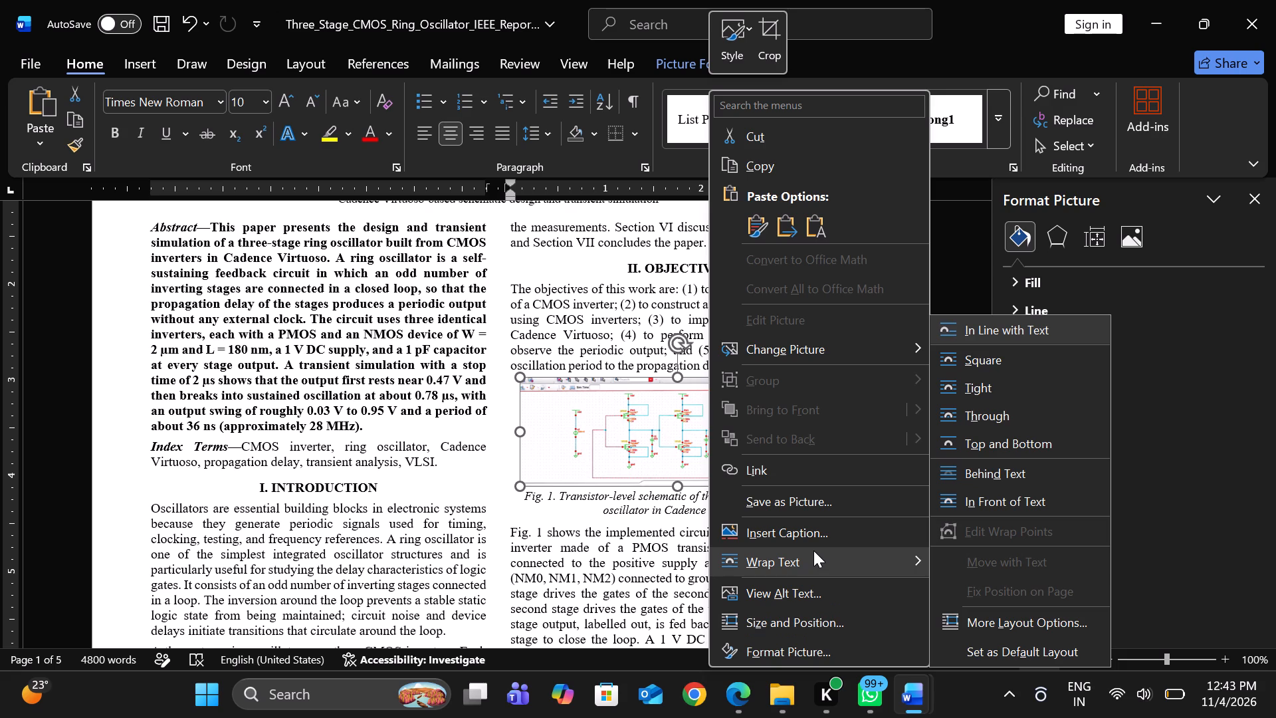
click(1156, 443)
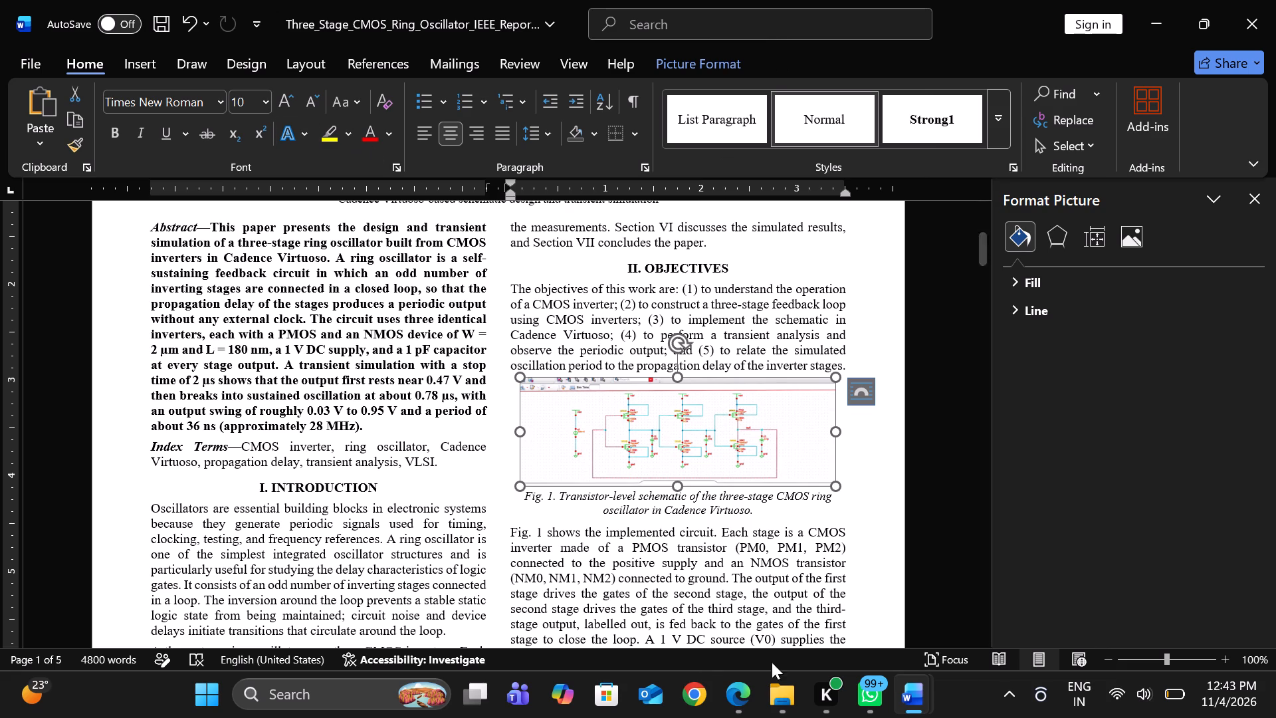
Switch to File Explorer and open the recent circuit image in Photos.
click(792, 696)
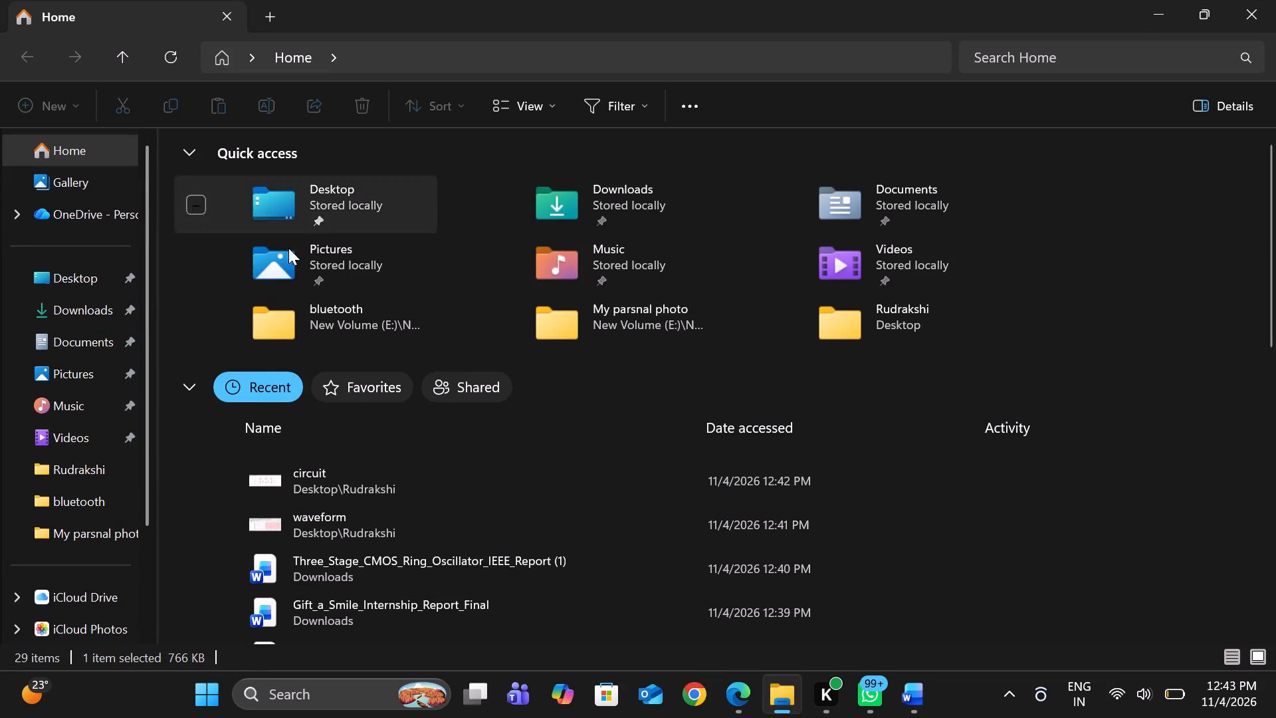
double_click(320, 484)
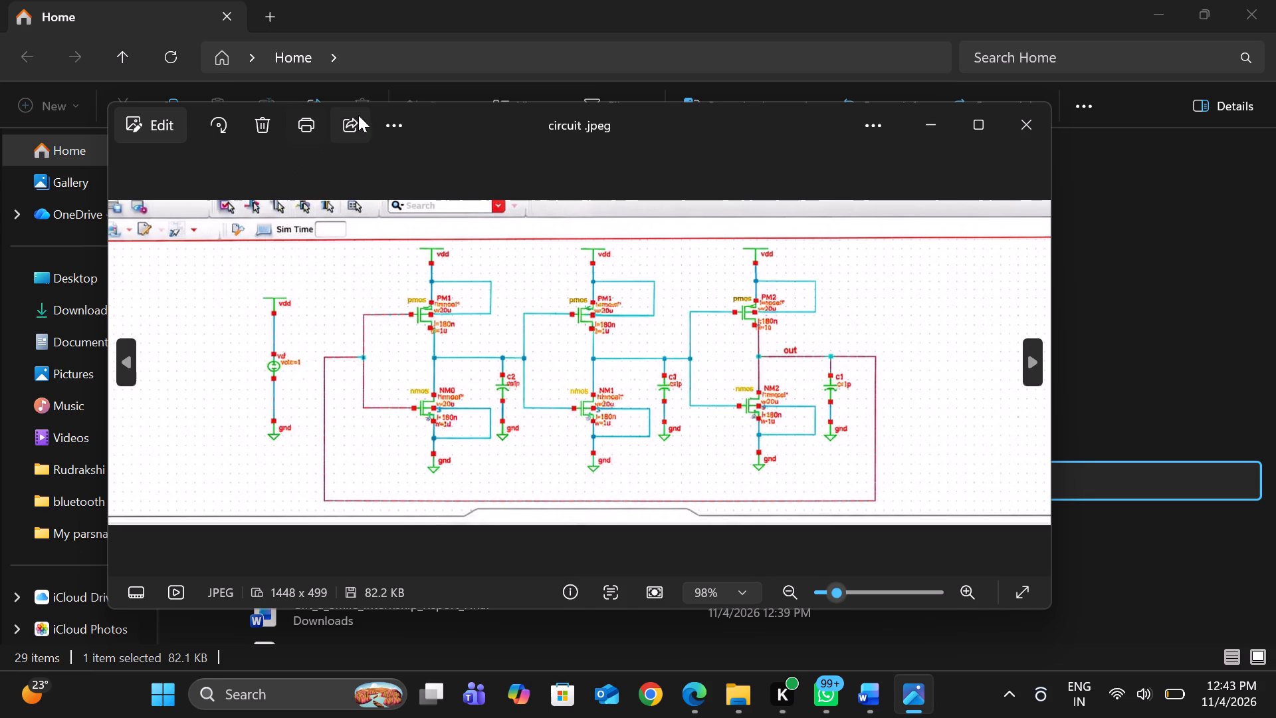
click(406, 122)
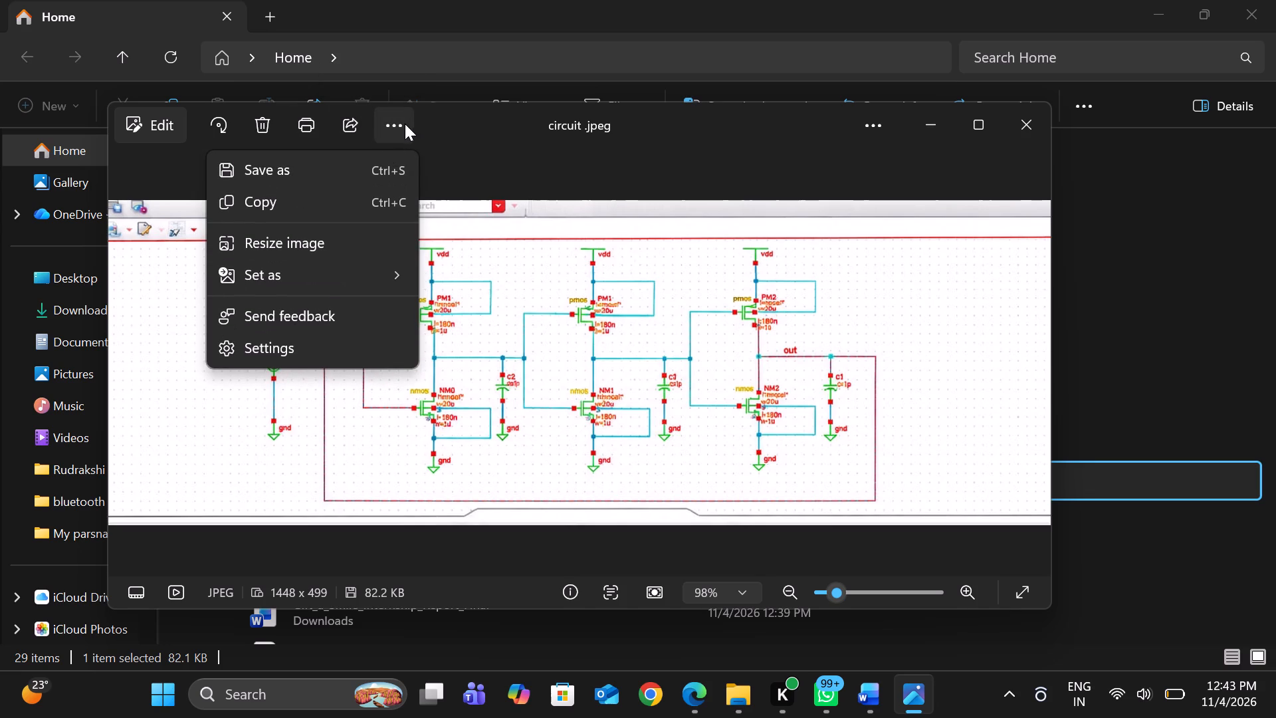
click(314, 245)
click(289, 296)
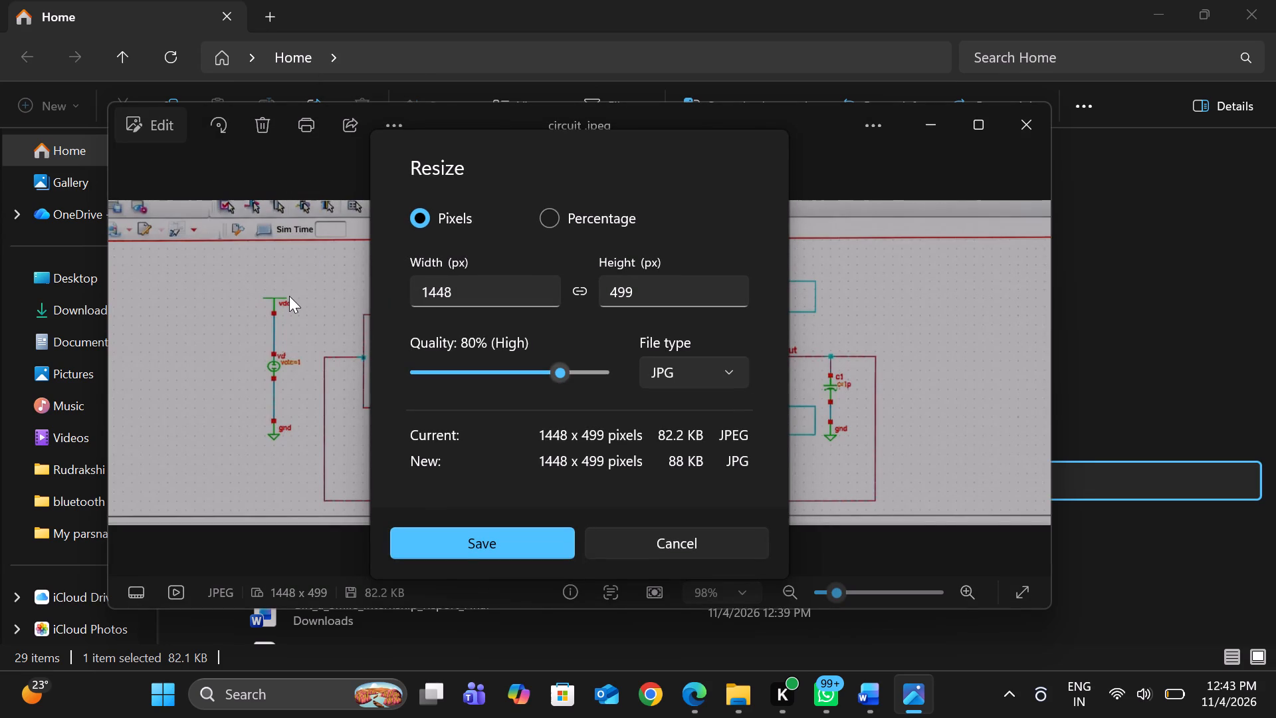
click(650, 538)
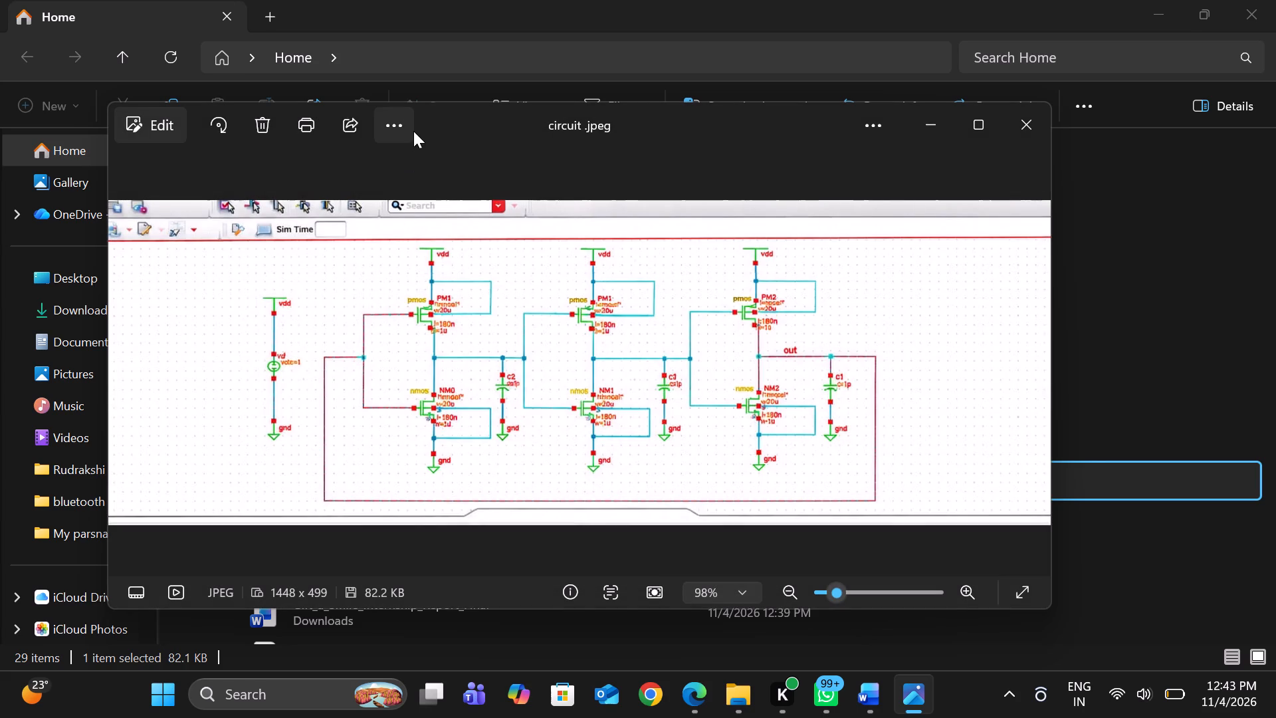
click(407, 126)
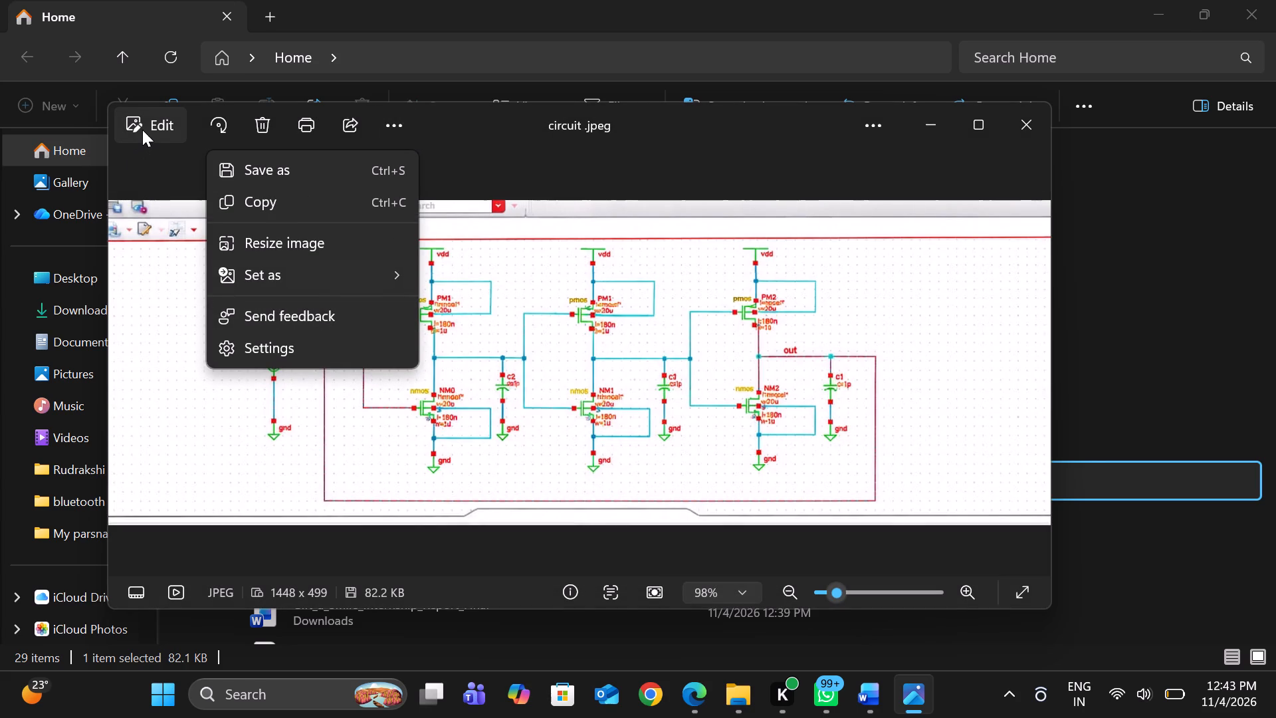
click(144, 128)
Crop the circuit image tightly around the schematic to about 1004 x 412 pixels and save it over the original file.
click(144, 128)
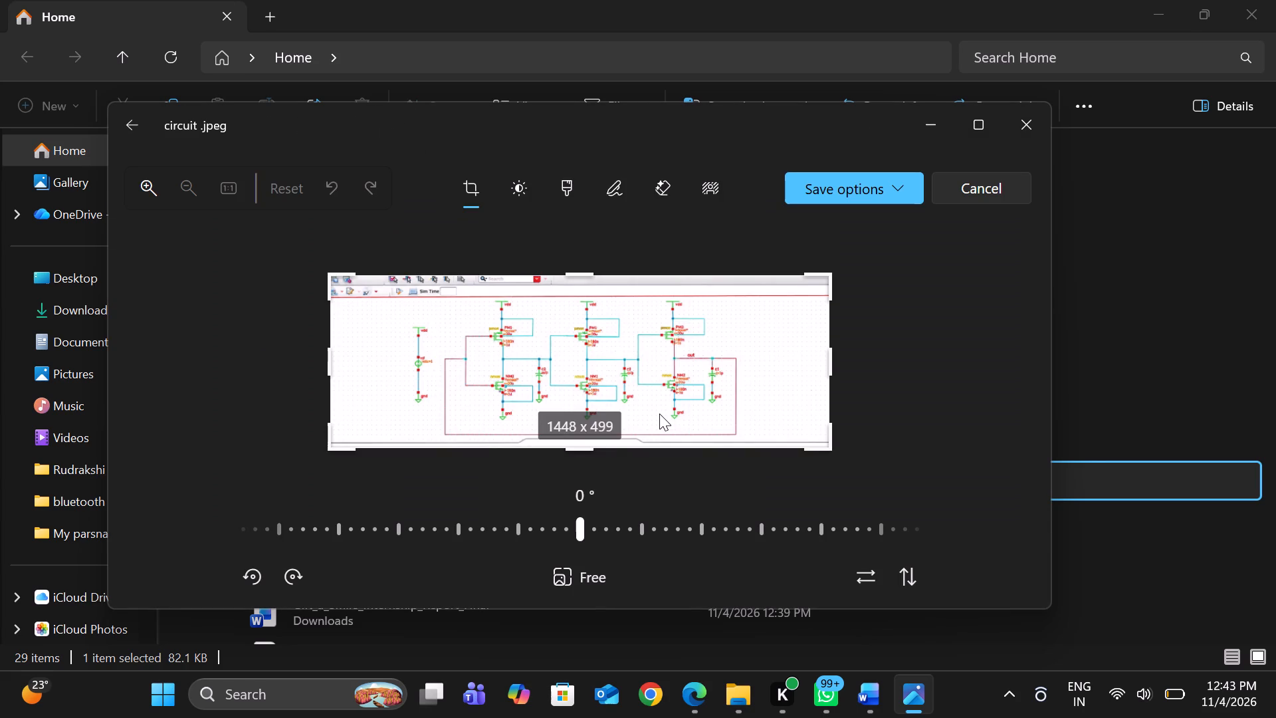
drag(580, 275, 580, 267)
drag(580, 267, 580, 288)
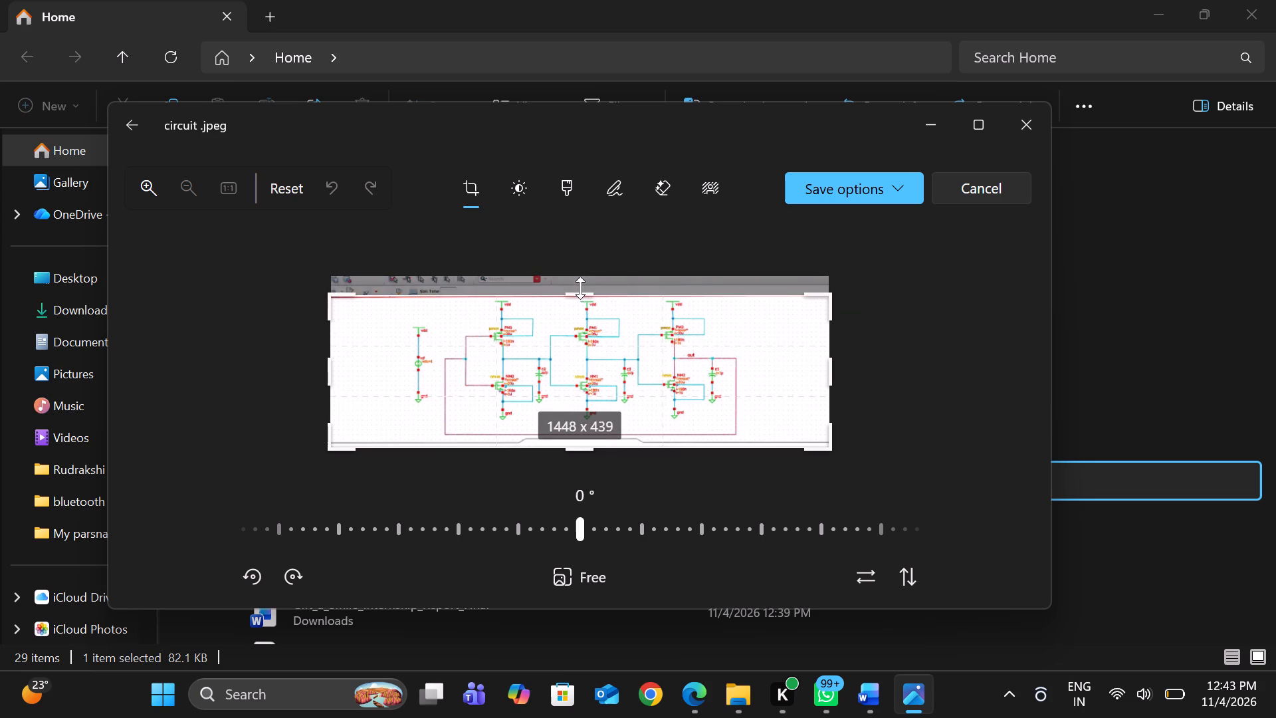
drag(580, 288, 580, 289)
drag(289, 356, 374, 364)
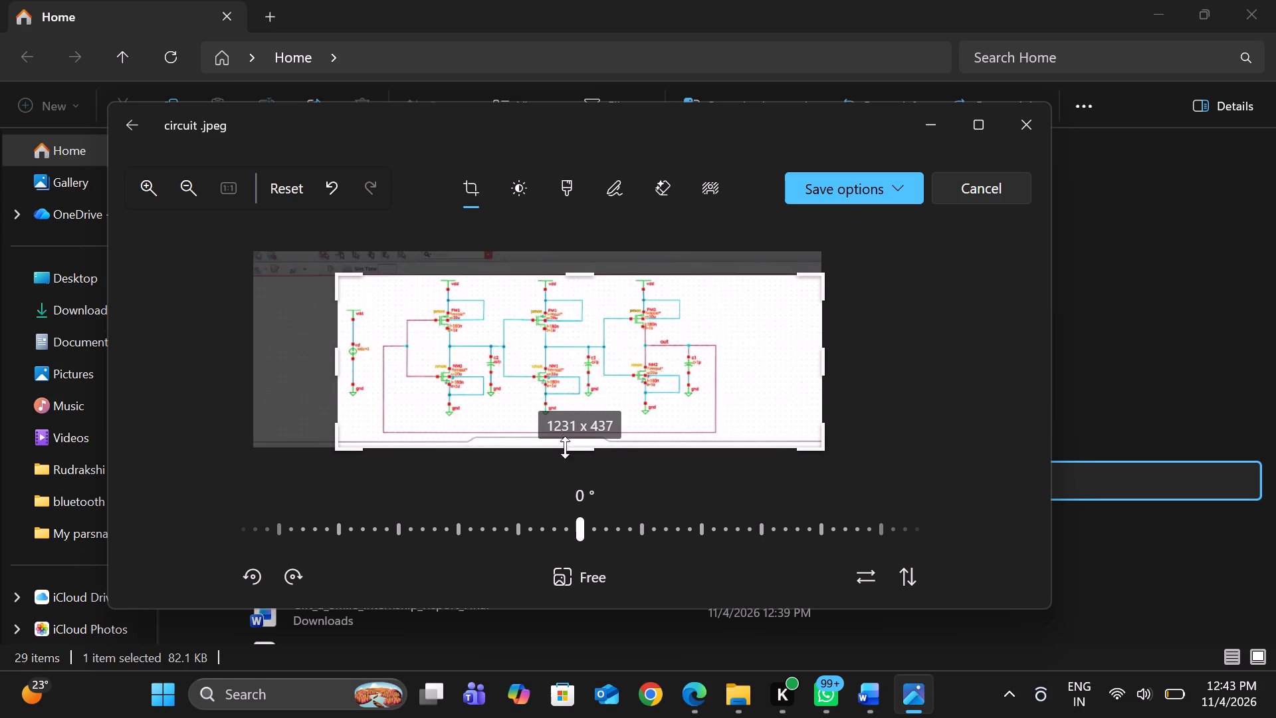
drag(572, 442, 572, 427)
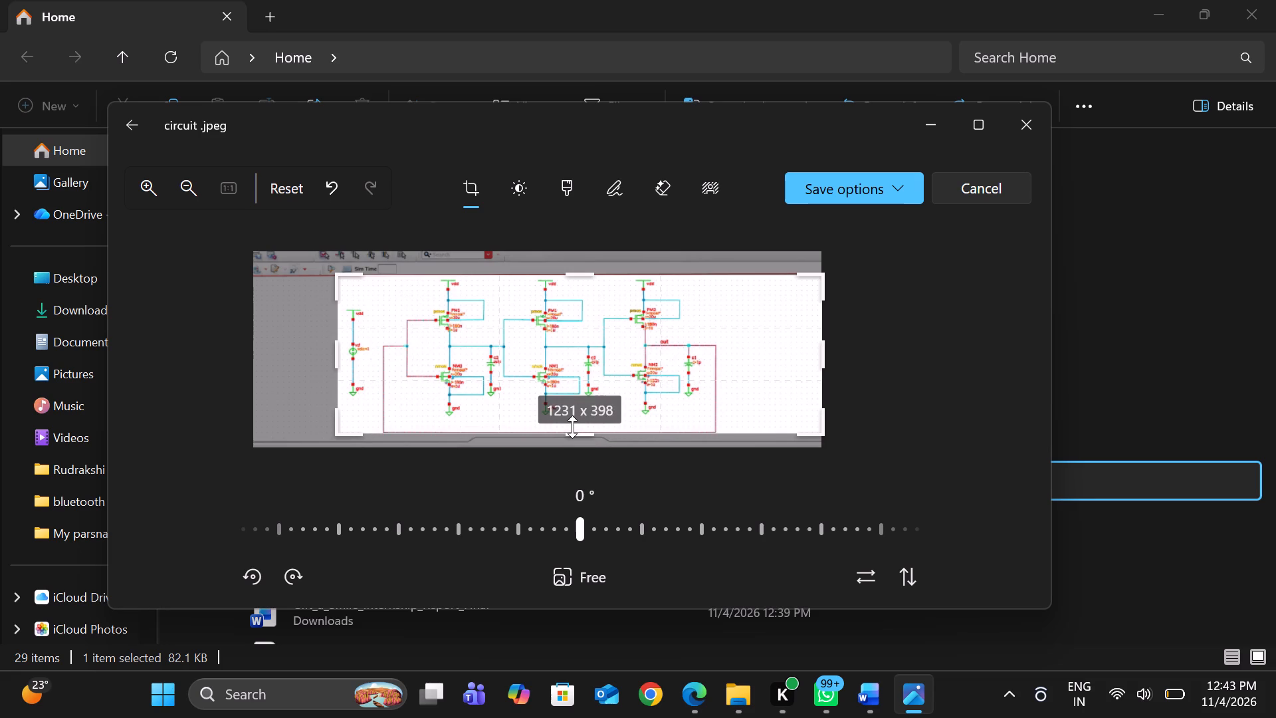
drag(572, 427, 572, 432)
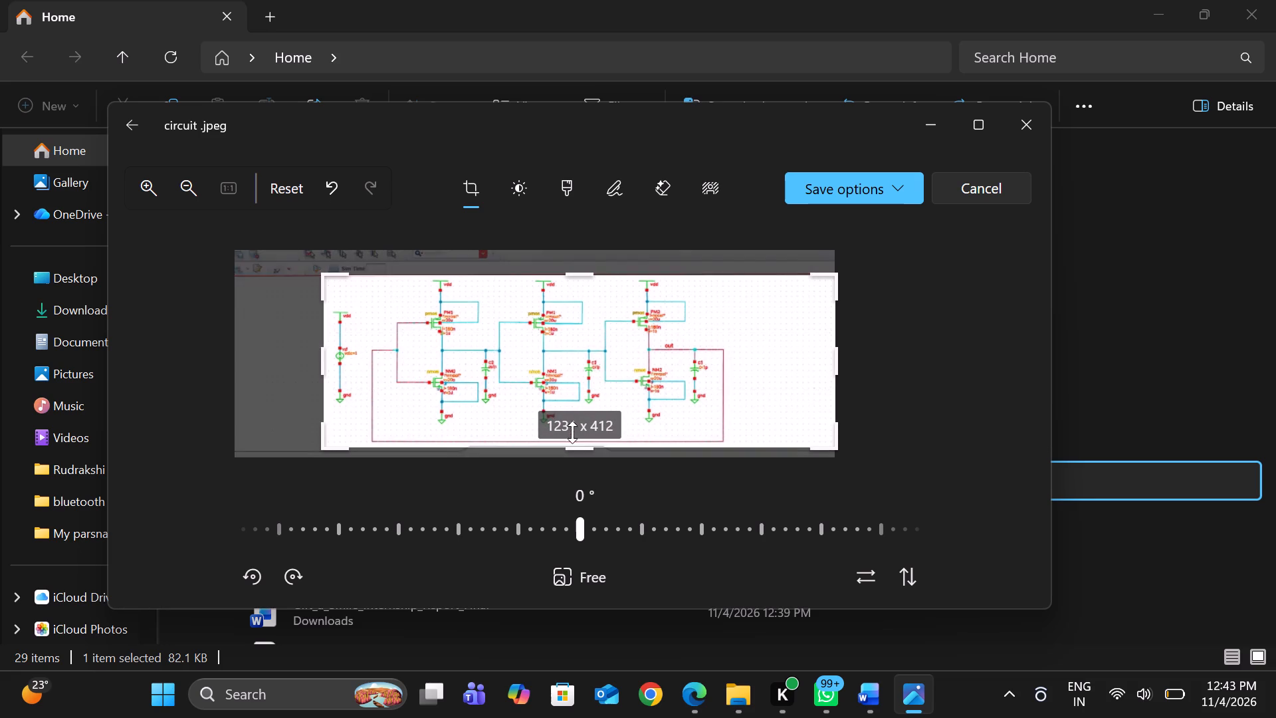
drag(837, 360, 736, 355)
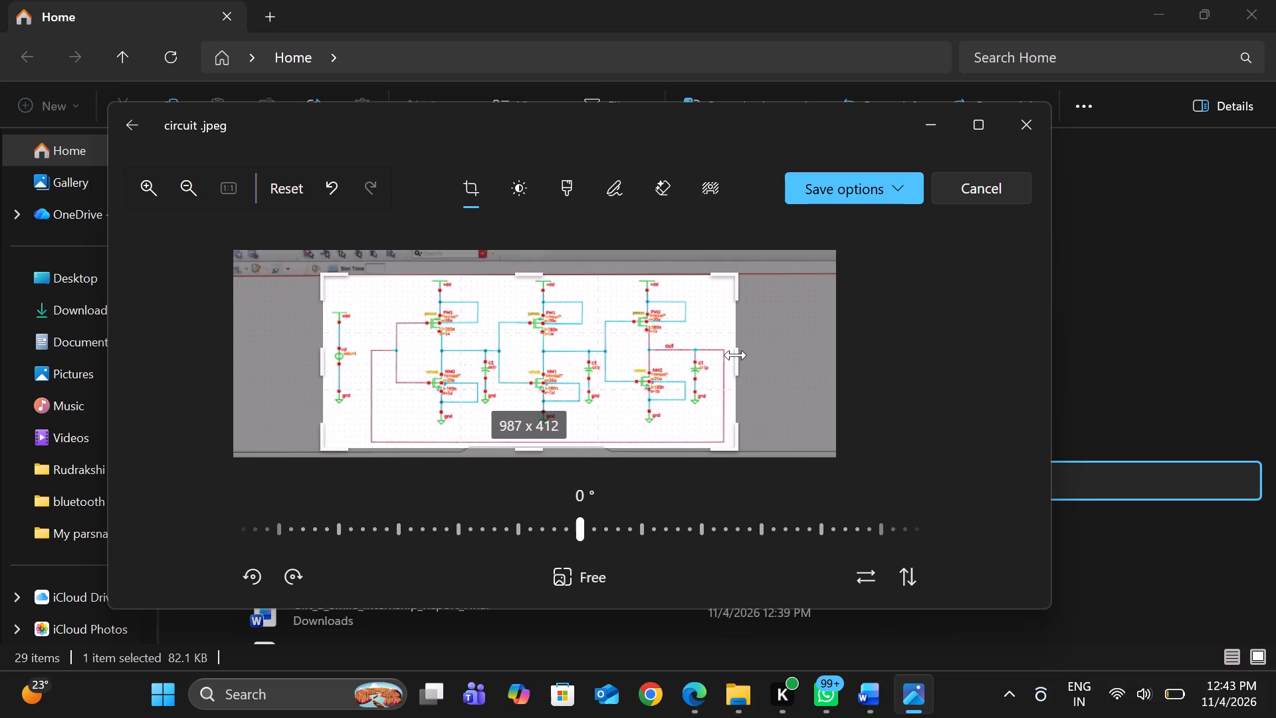
drag(736, 355, 743, 355)
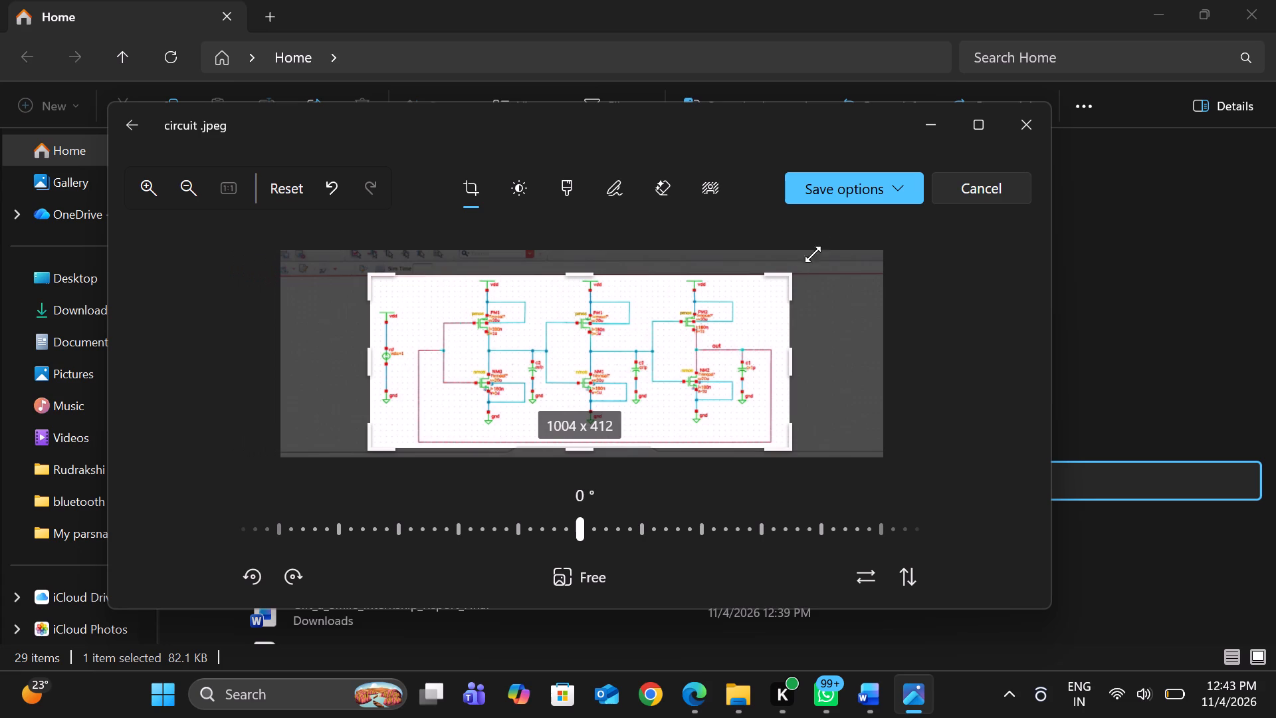
click(863, 201)
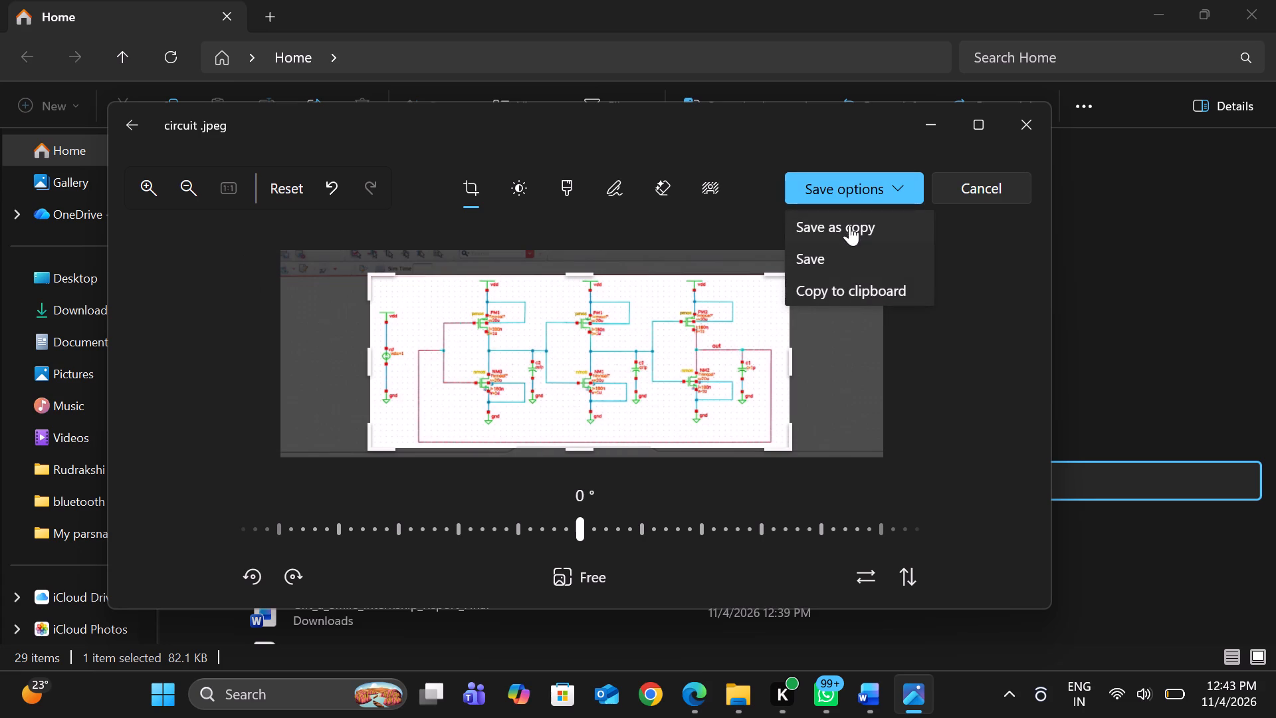
click(814, 258)
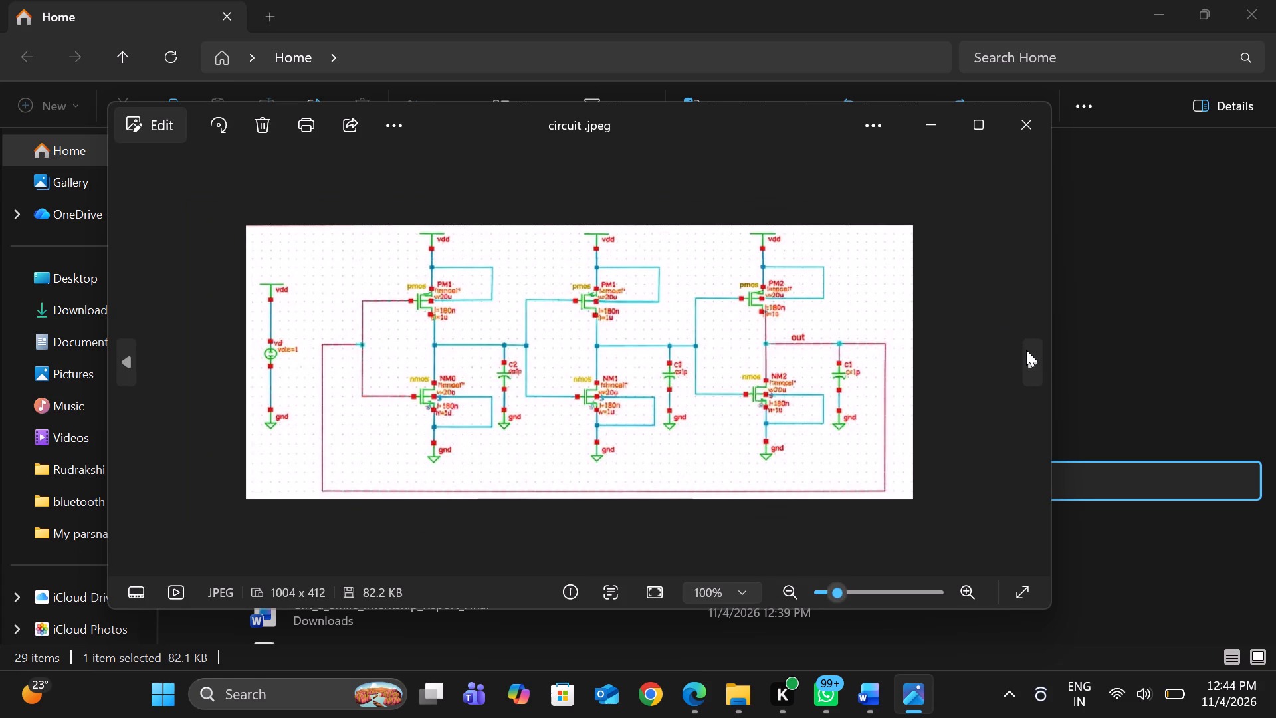
Crop waveform.jpeg tightly around the plot and its axis labels to about 1231 x 419 pixels and save it over the original file.
click(1026, 350)
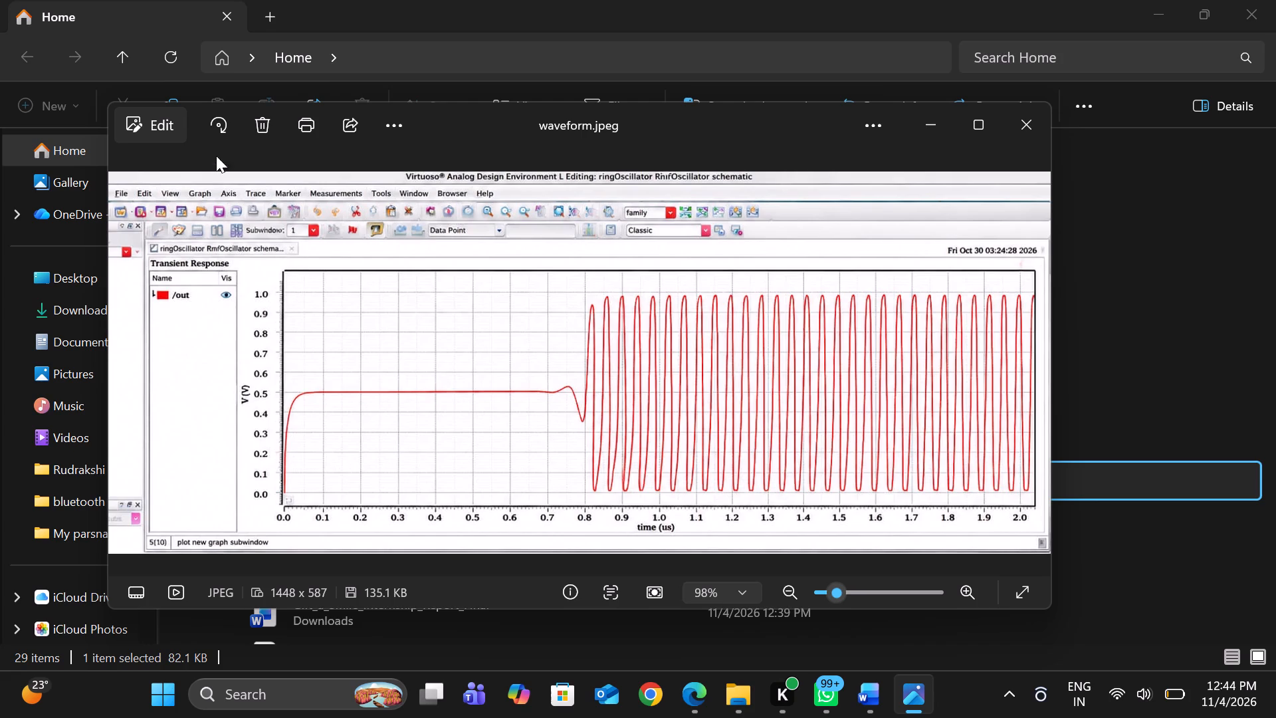
click(171, 112)
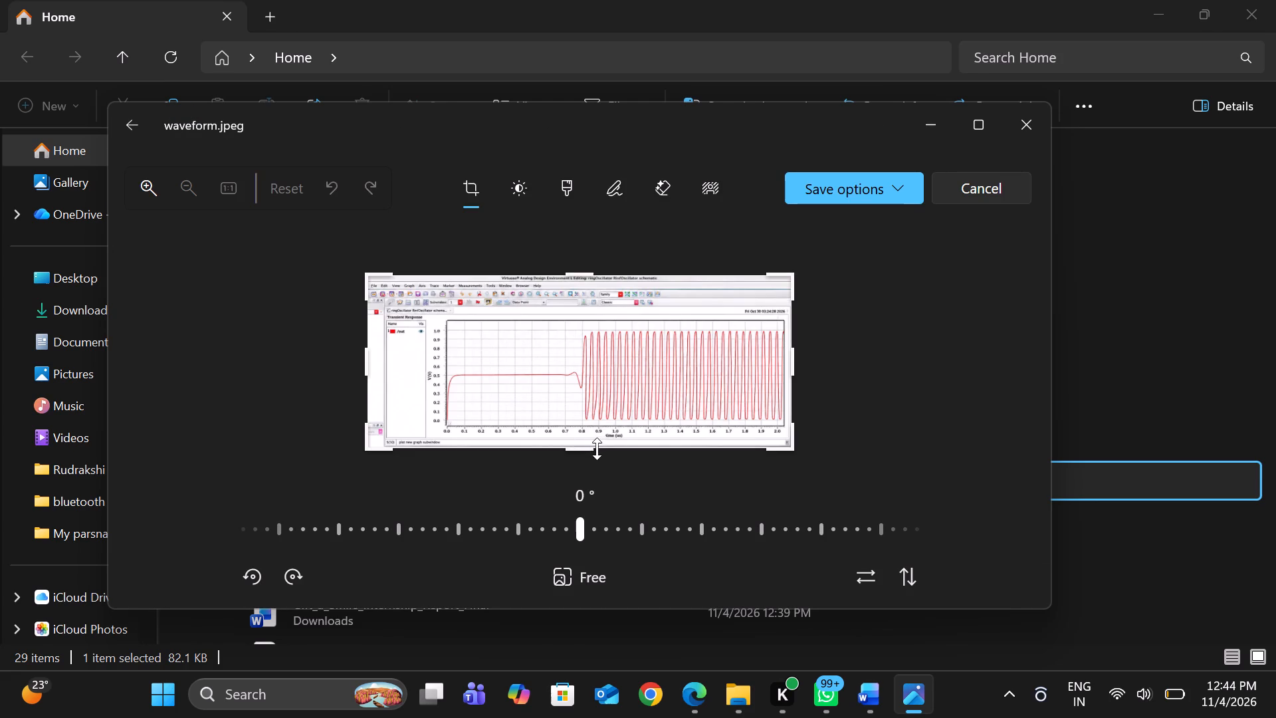
drag(585, 449, 589, 441)
drag(355, 364, 375, 364)
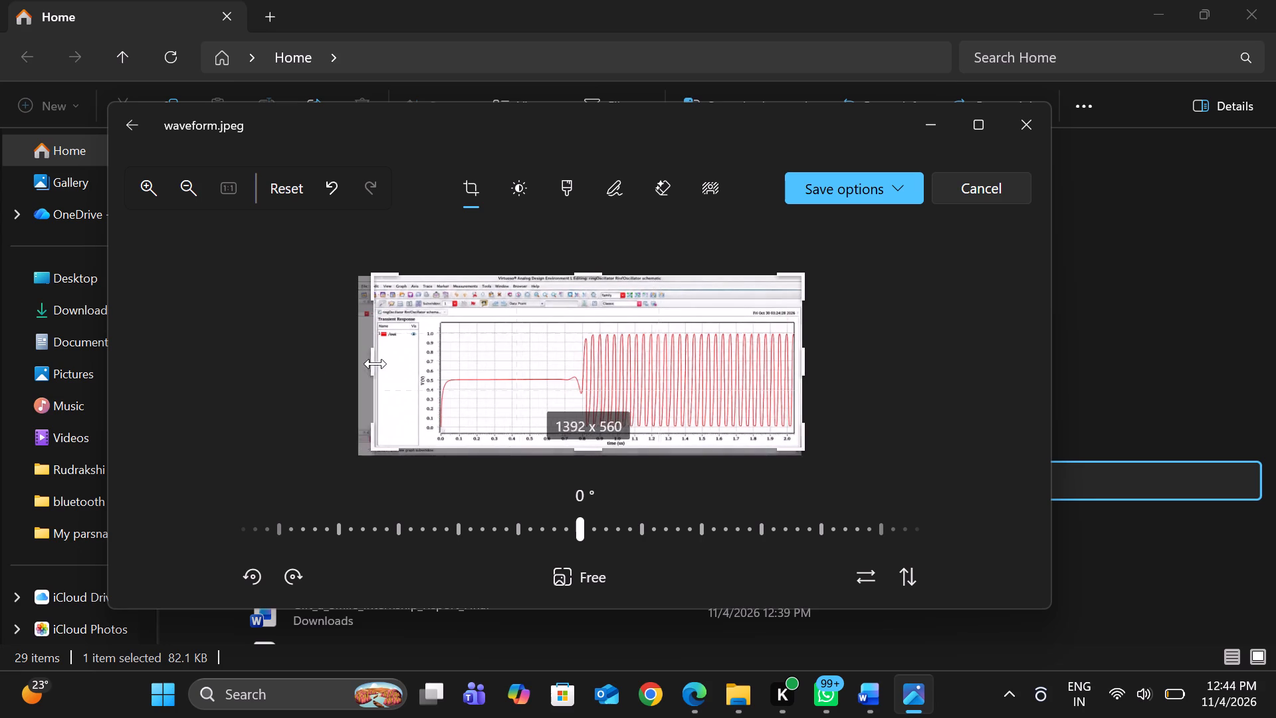
drag(375, 364, 415, 366)
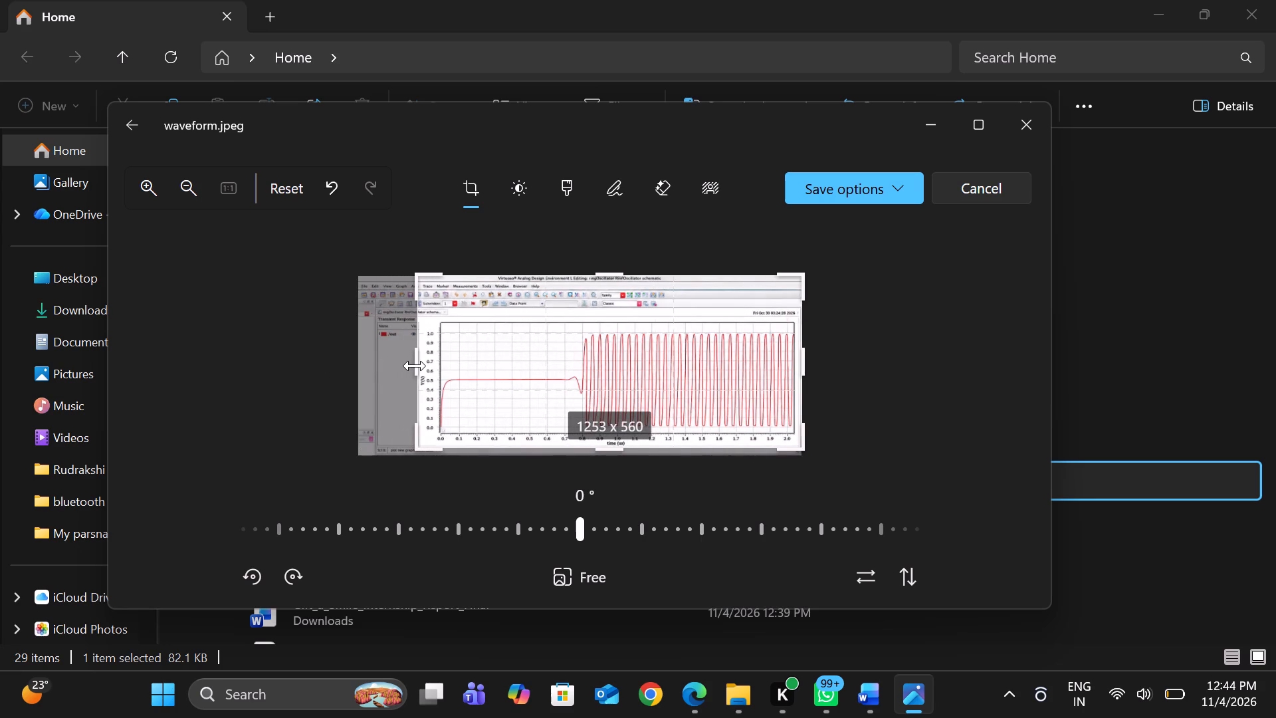
drag(415, 366, 414, 365)
drag(414, 365, 417, 366)
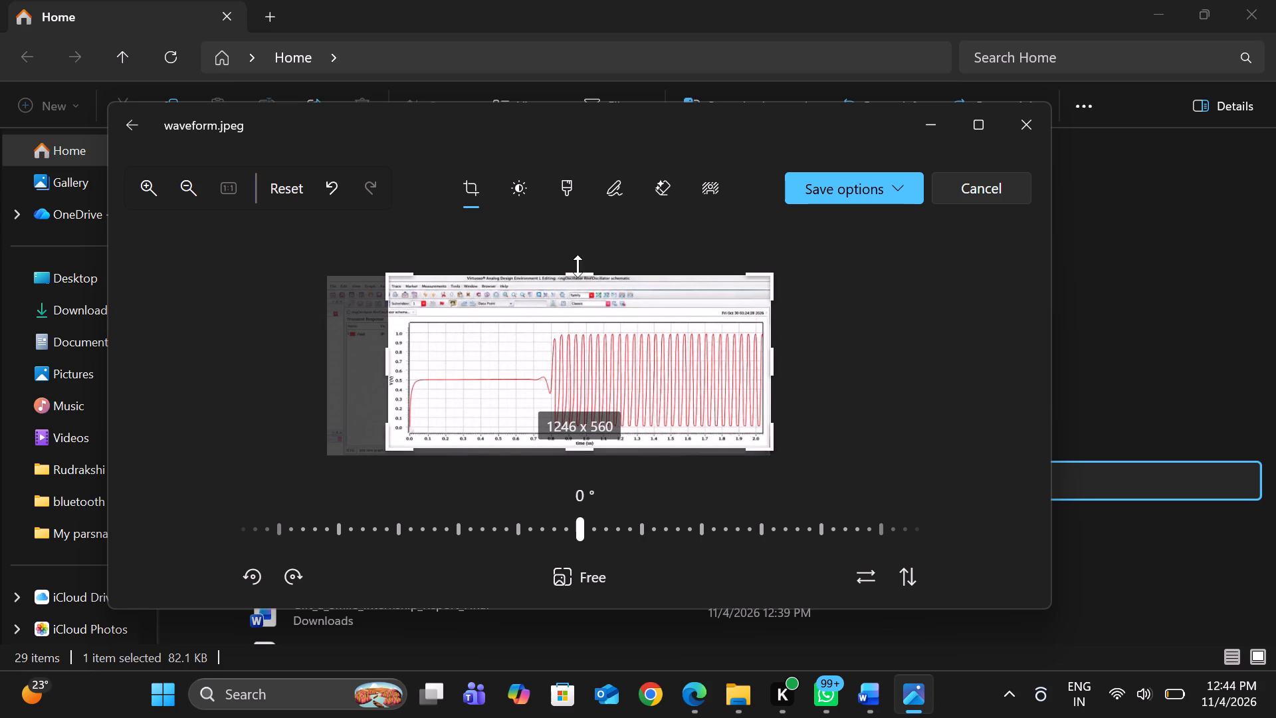
drag(578, 272, 589, 315)
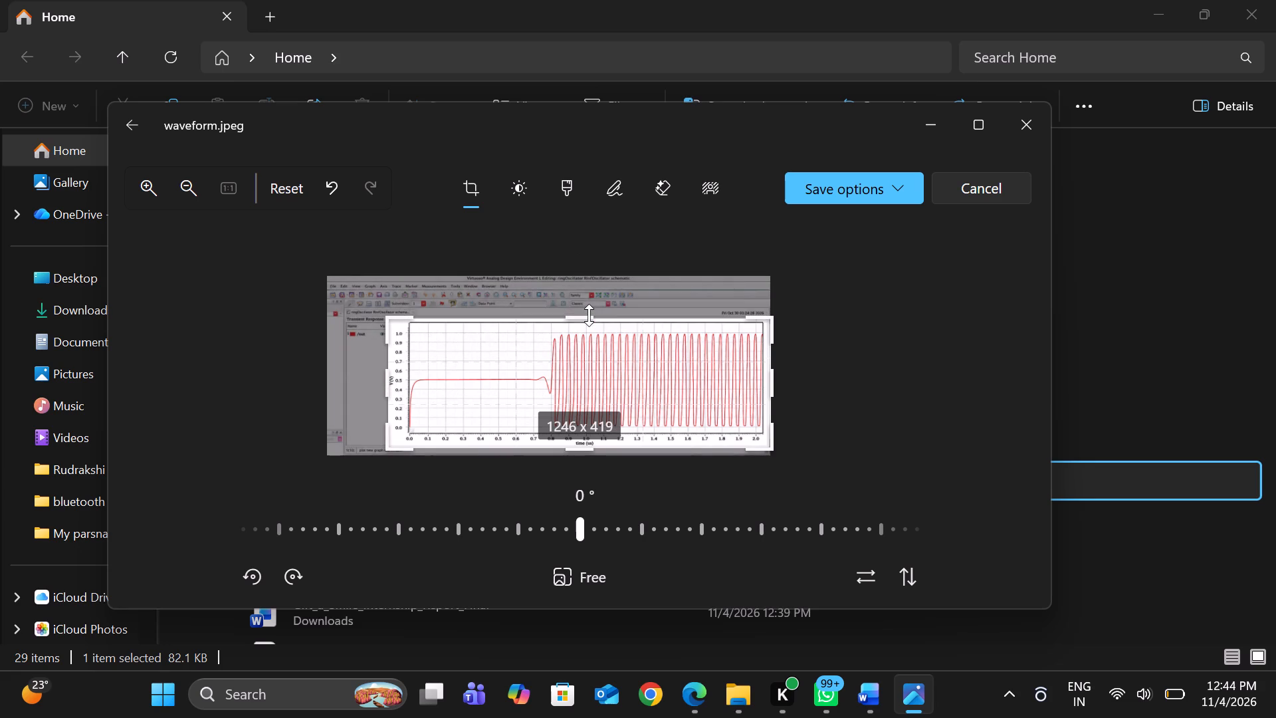
drag(835, 368, 828, 370)
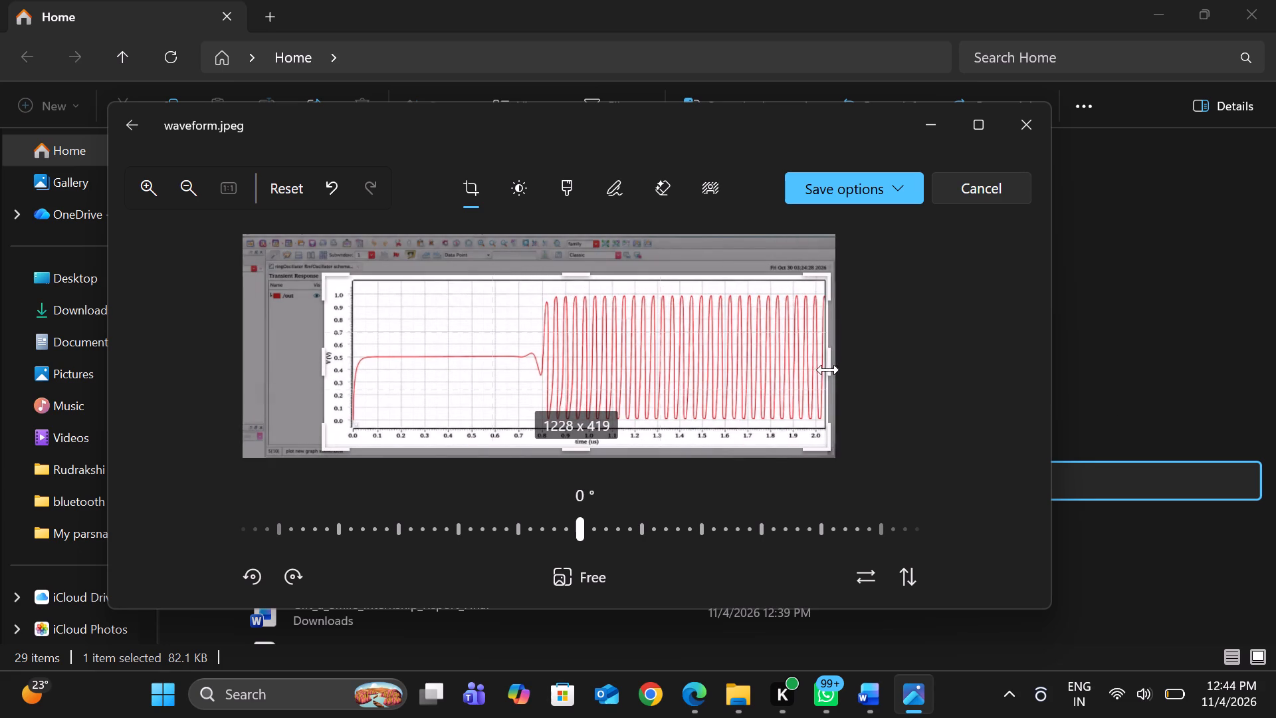
drag(828, 370, 829, 371)
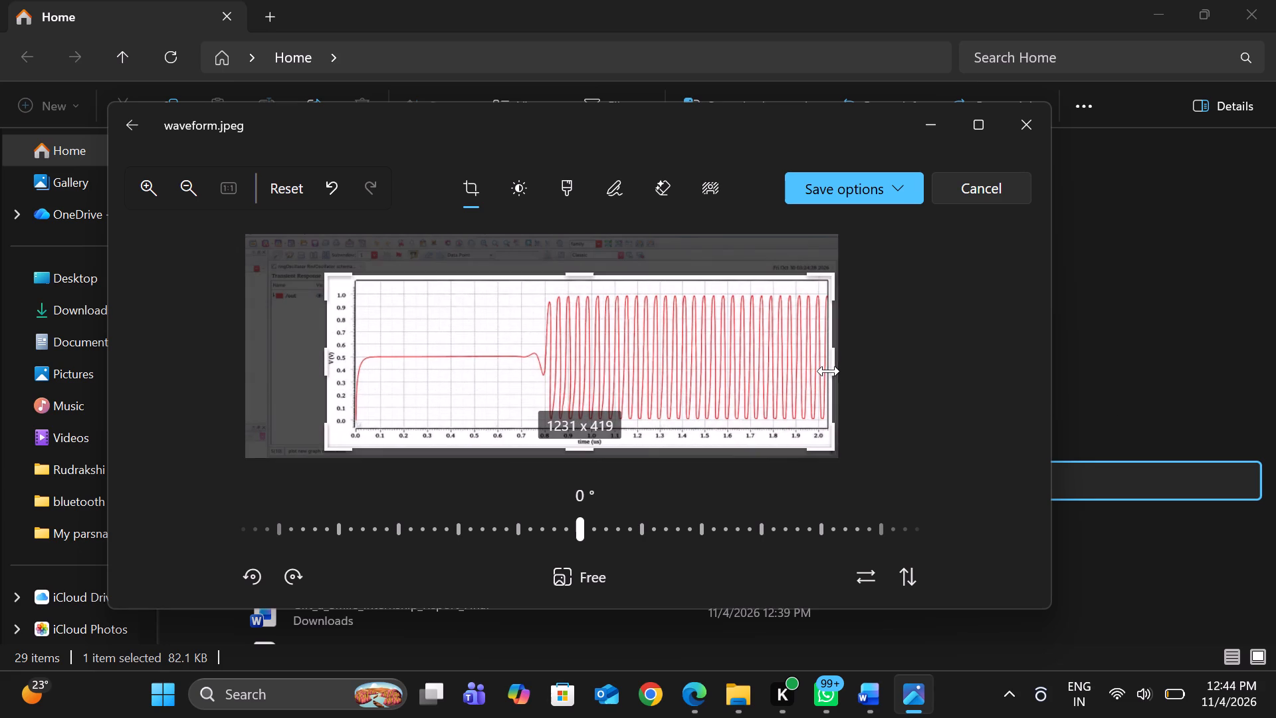
click(881, 199)
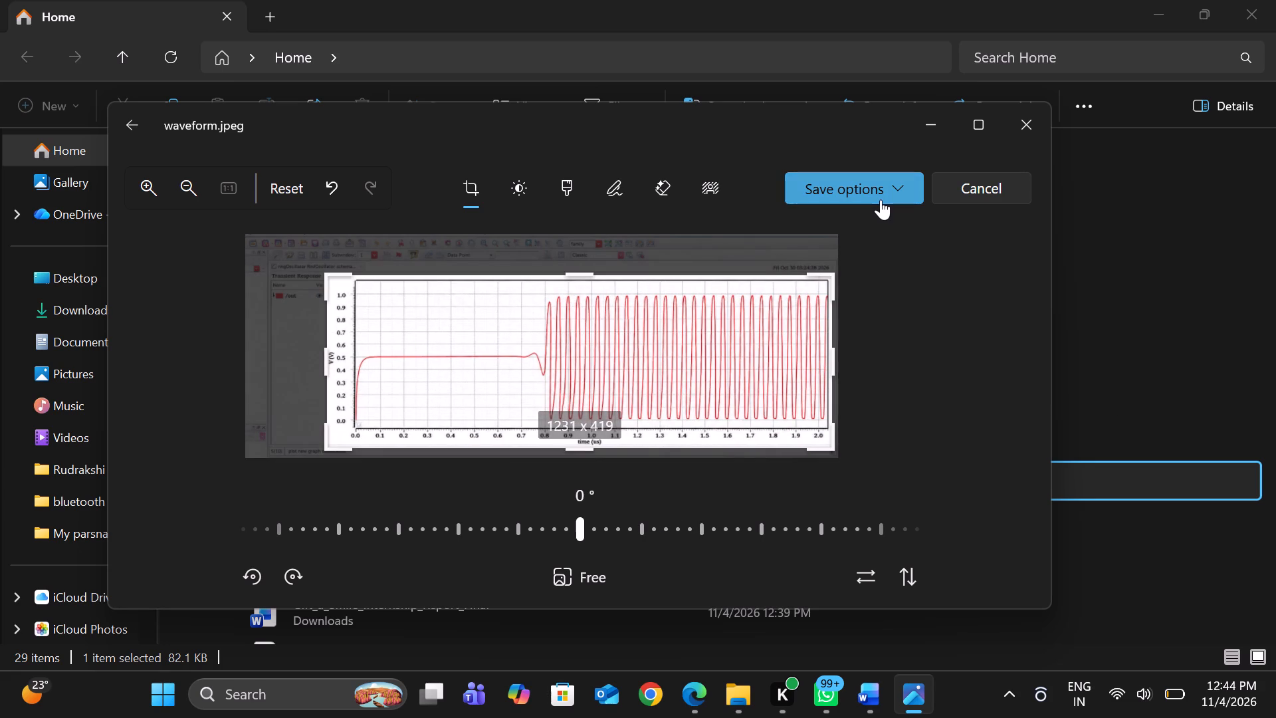
click(865, 253)
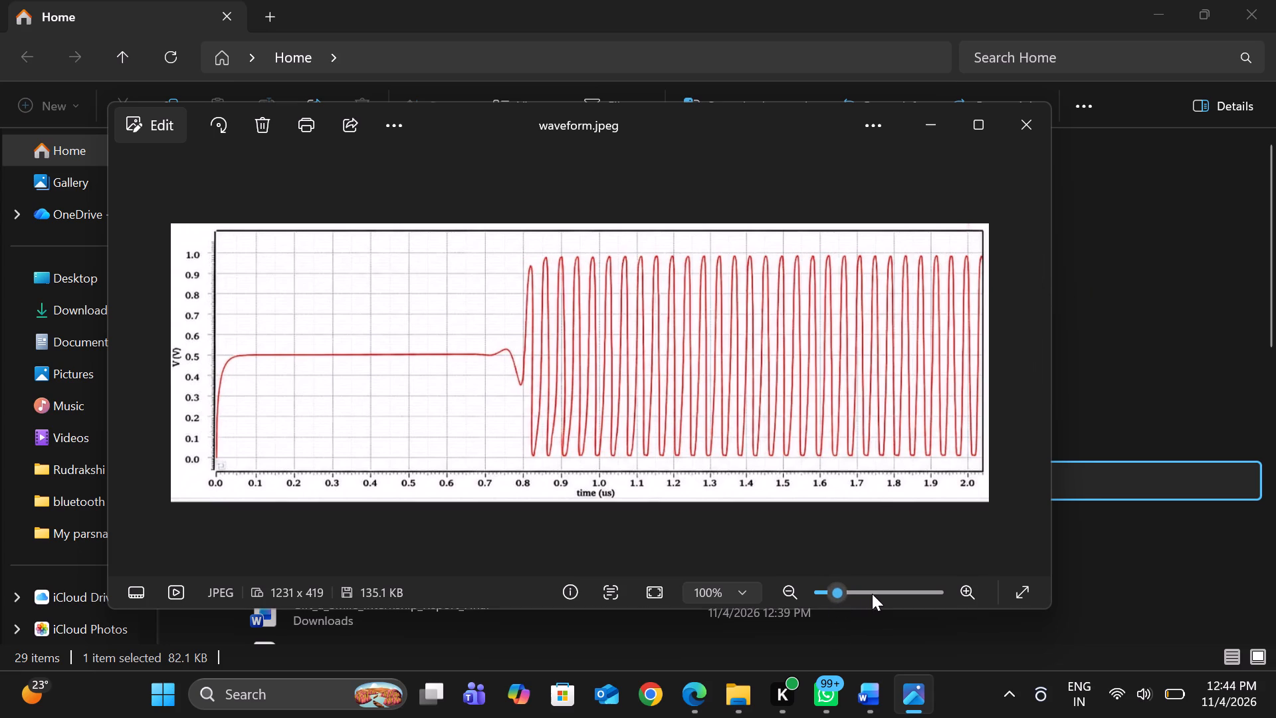
click(836, 595)
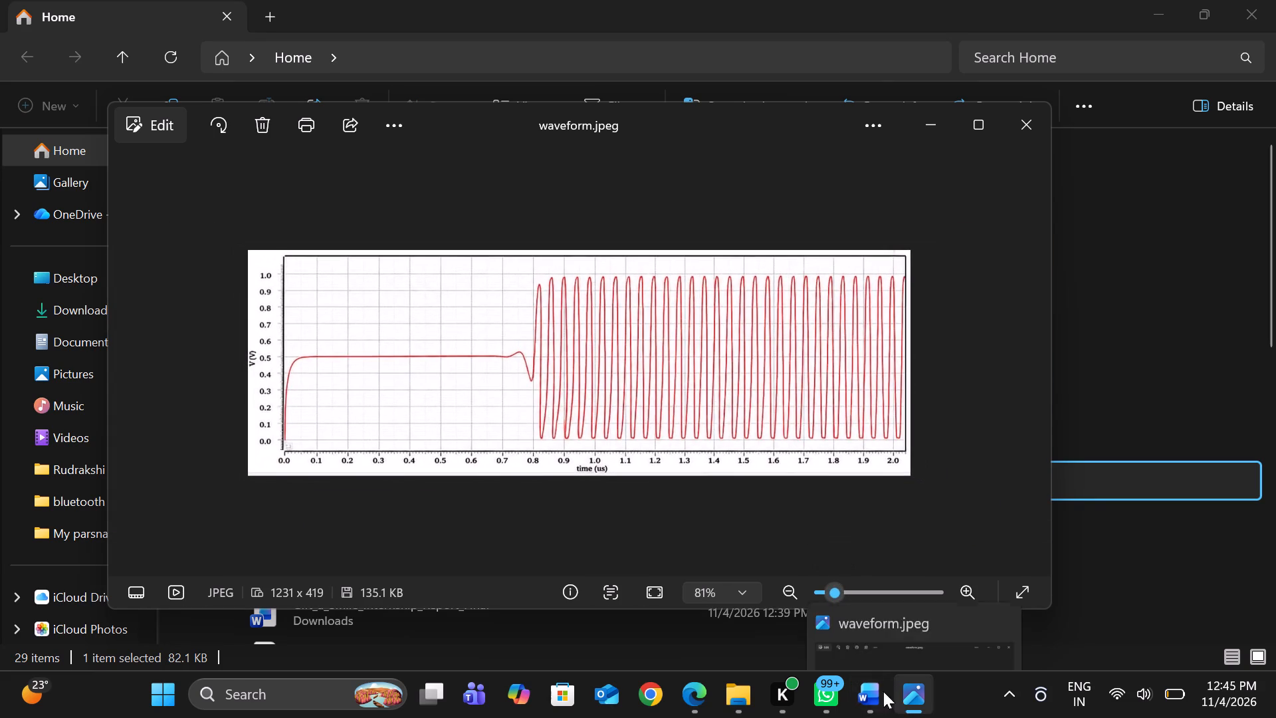
Switch to the Word report and replace the Fig. 1 picture with the cropped circuit image from the Rudrakshi folder.
click(867, 689)
click(1059, 577)
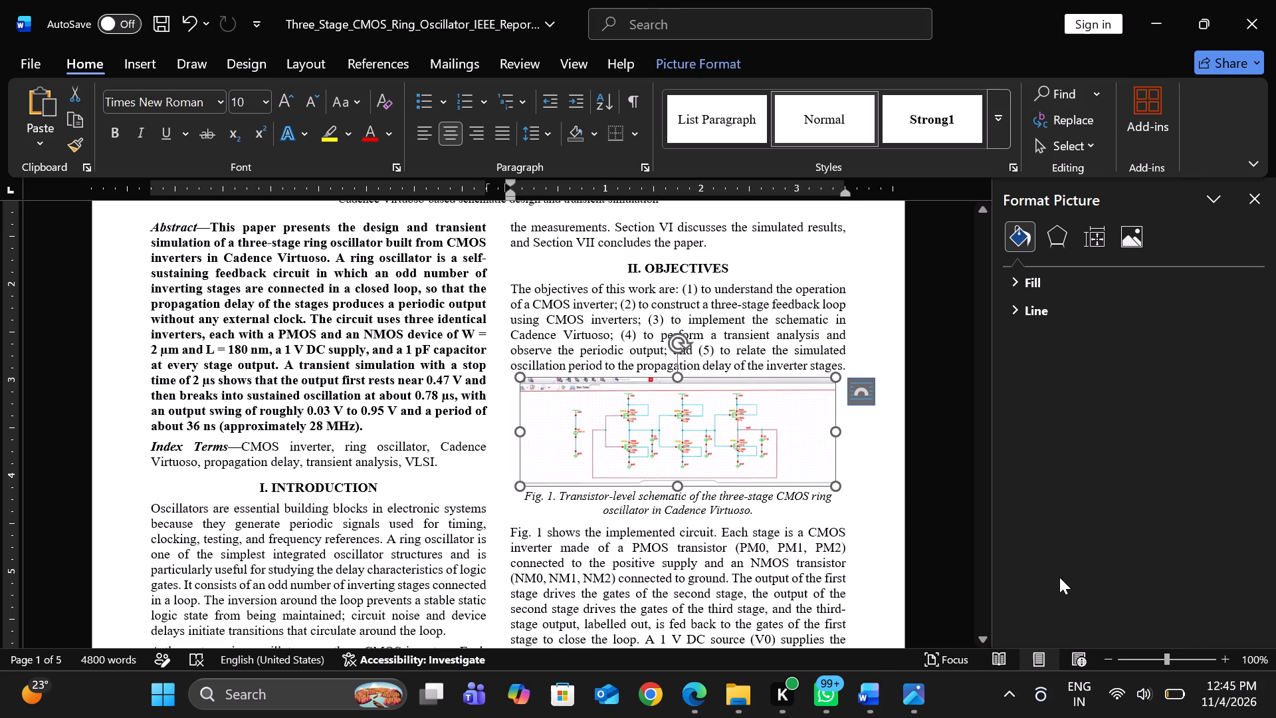
click(643, 413)
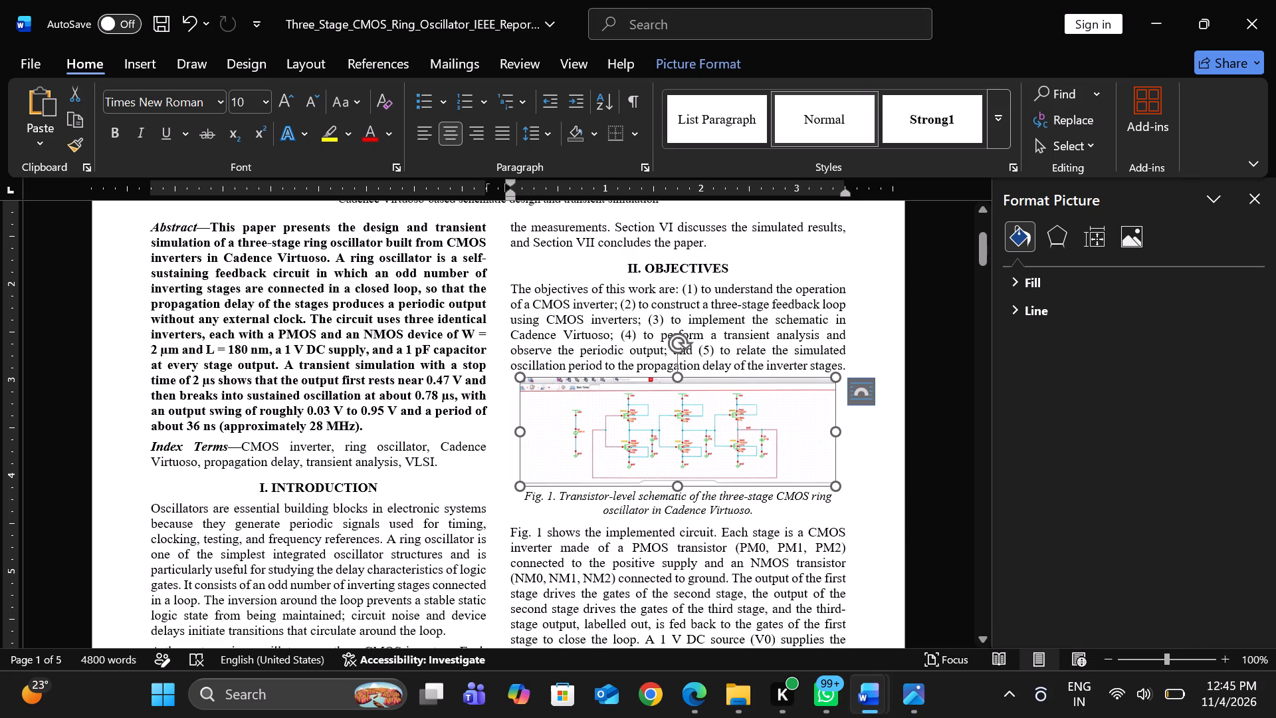
right_click(643, 413)
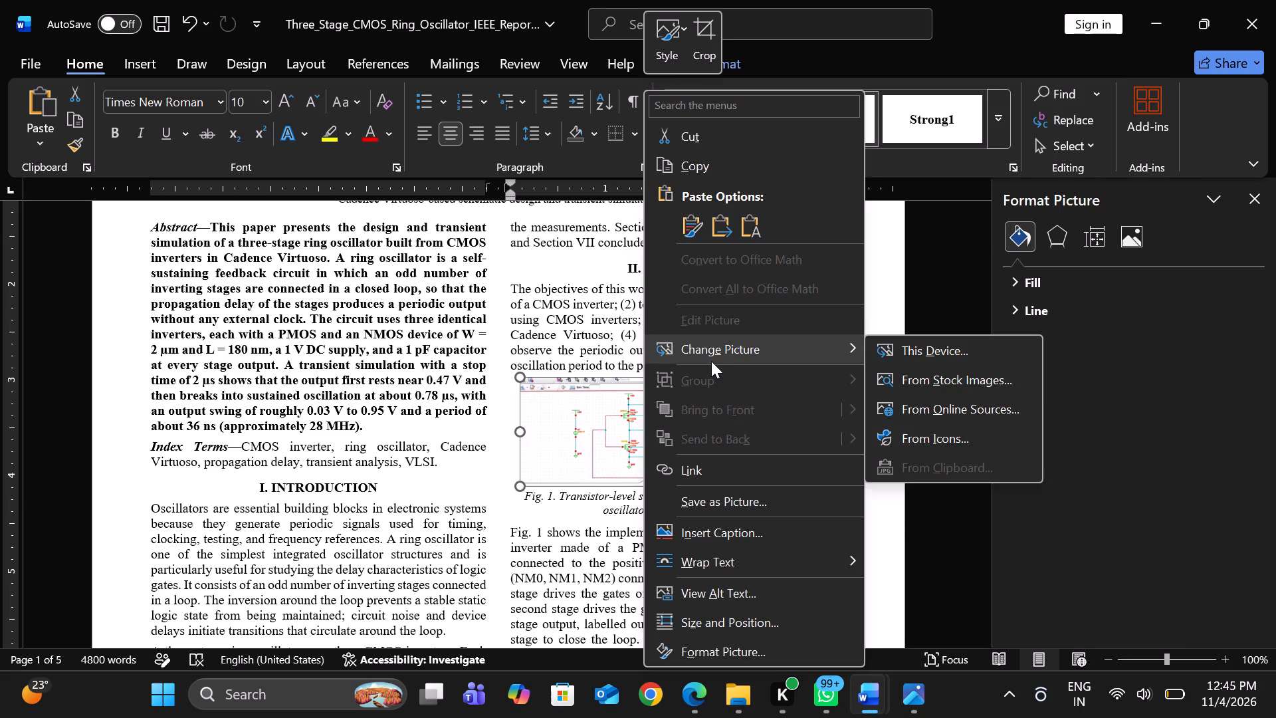
click(711, 361)
click(915, 350)
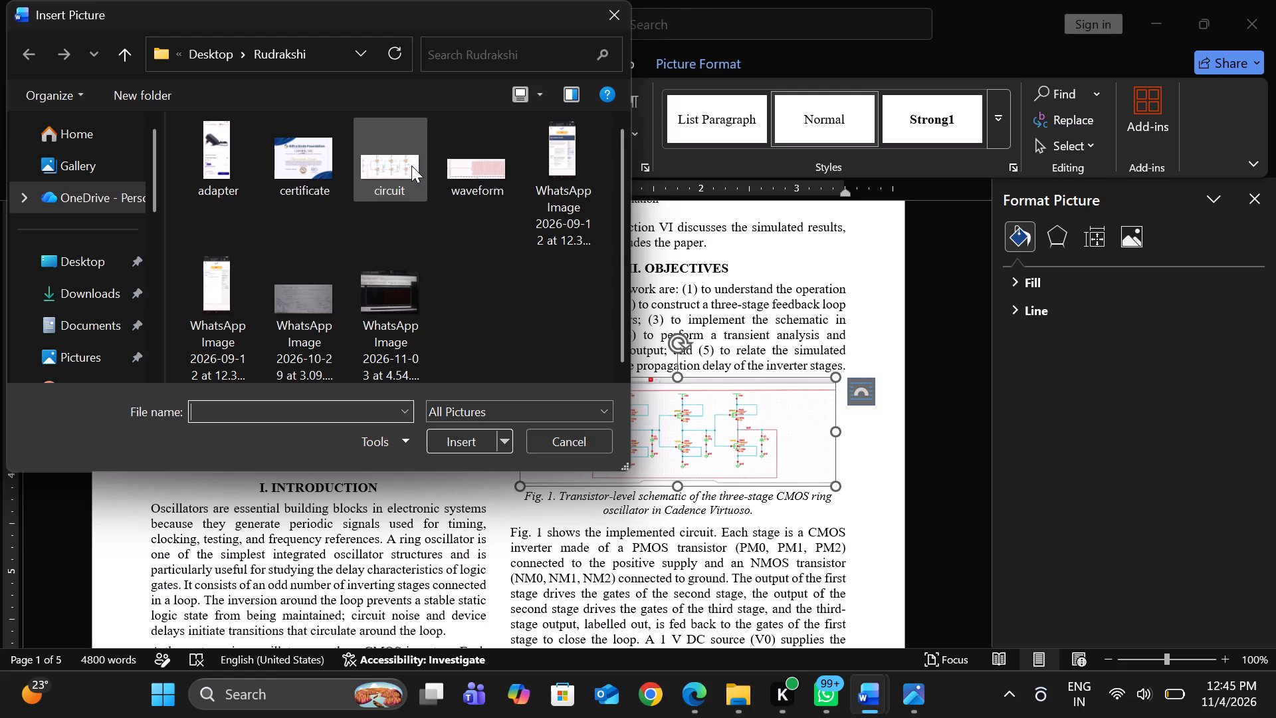
double_click(411, 166)
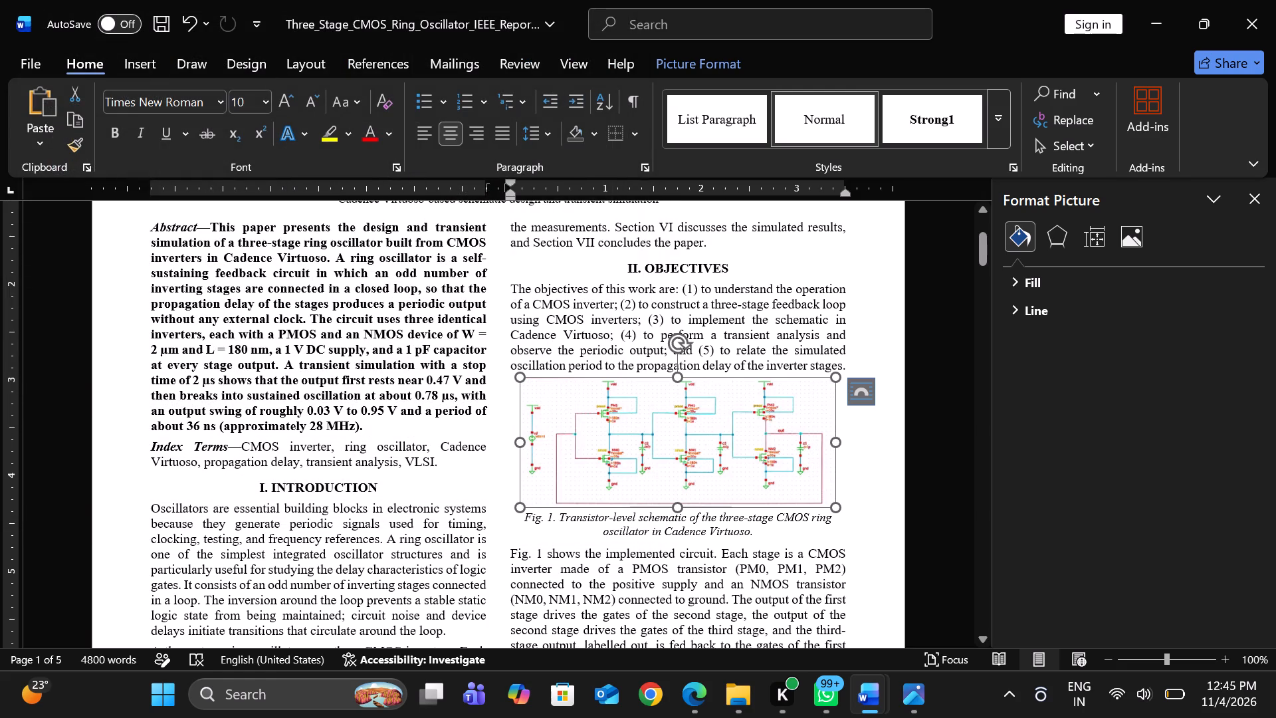
Stretch the Fig. 1 schematic picture slightly taller and wider so it spans the full text column.
drag(677, 509, 681, 527)
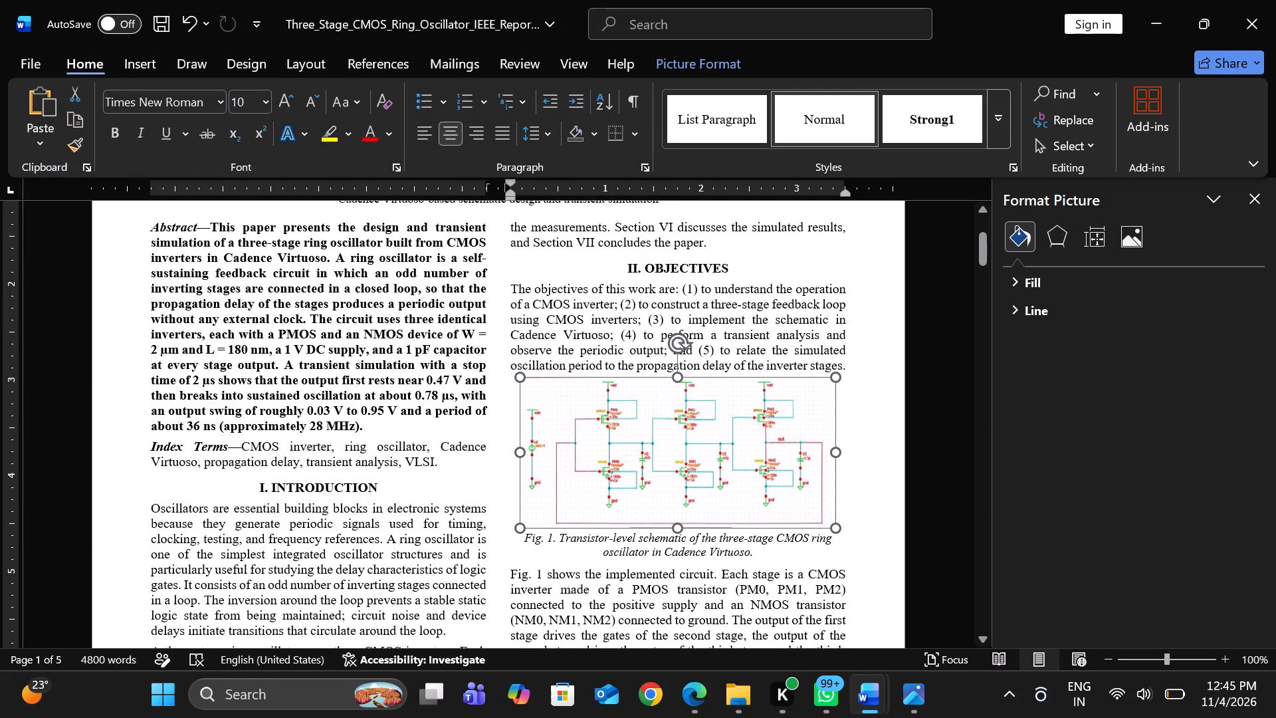
drag(681, 527, 681, 518)
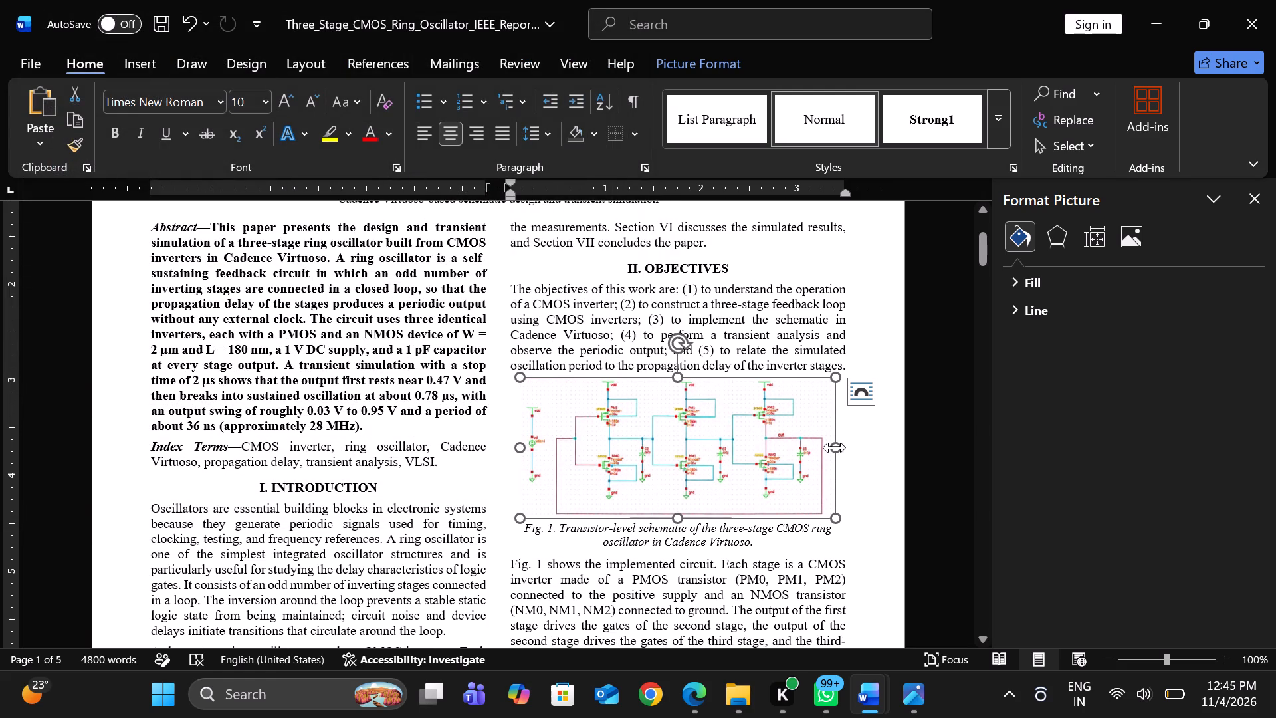
drag(835, 447, 859, 455)
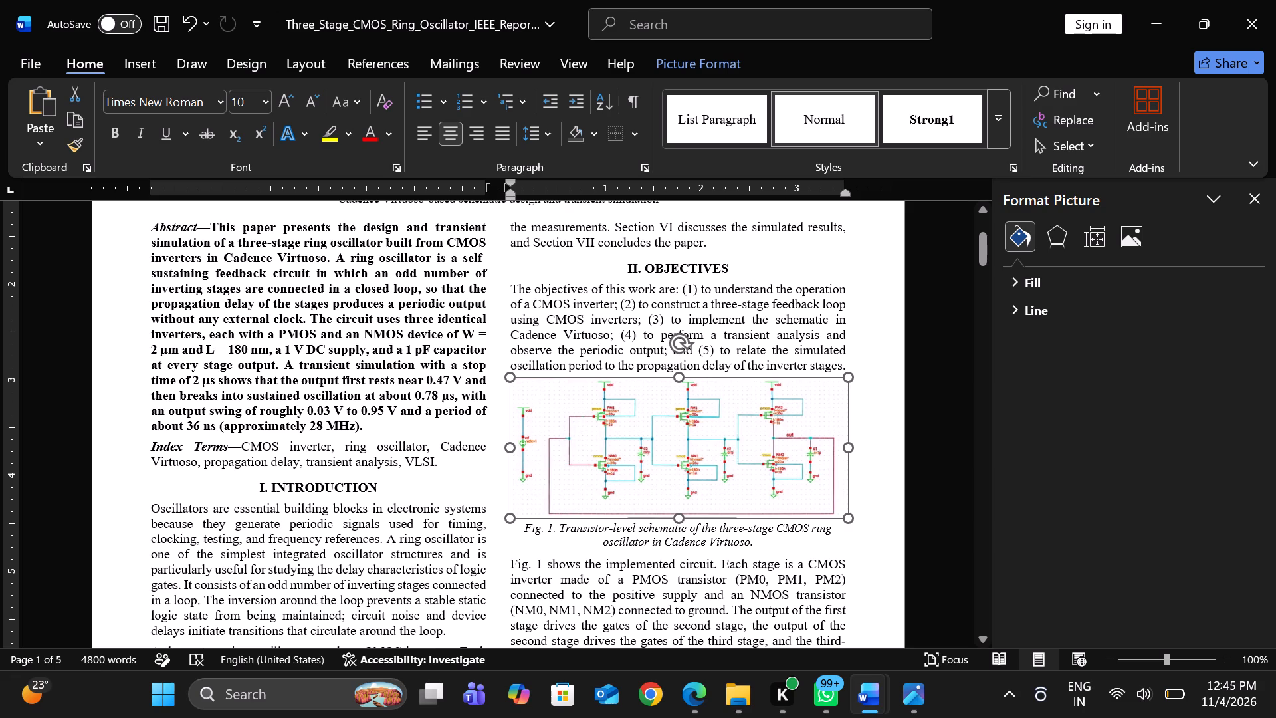
drag(859, 455, 867, 460)
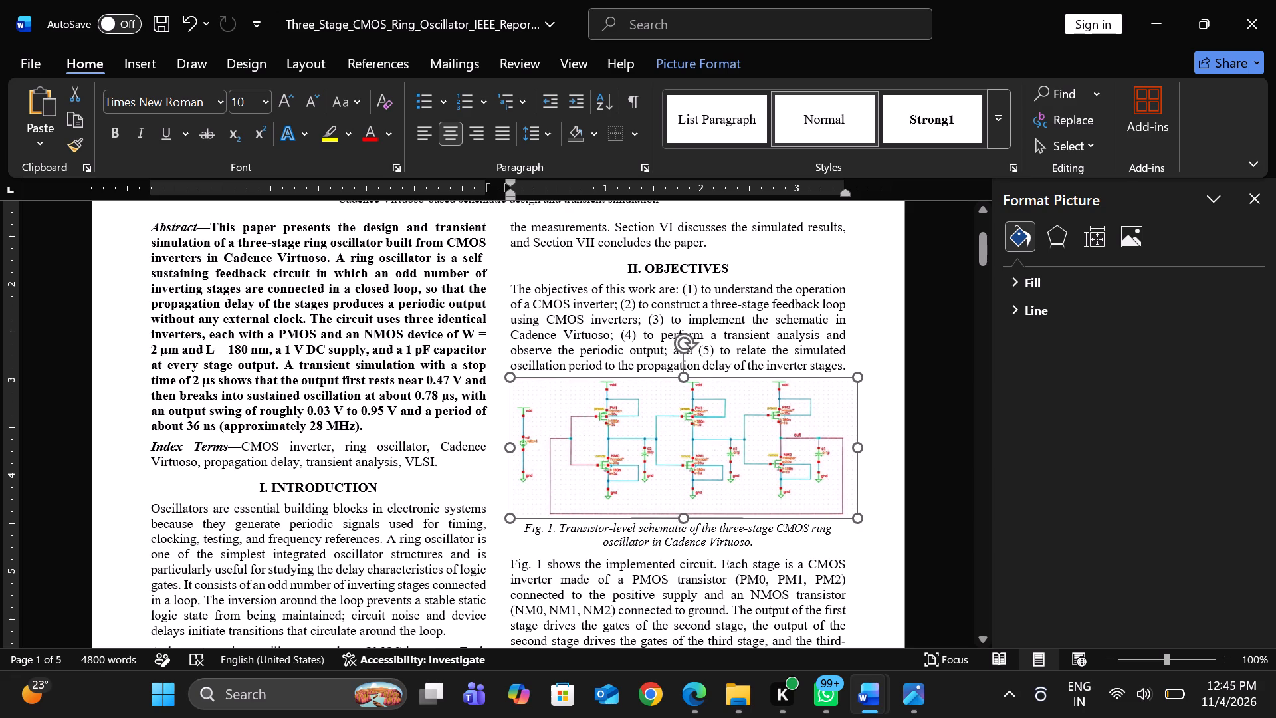
click(927, 536)
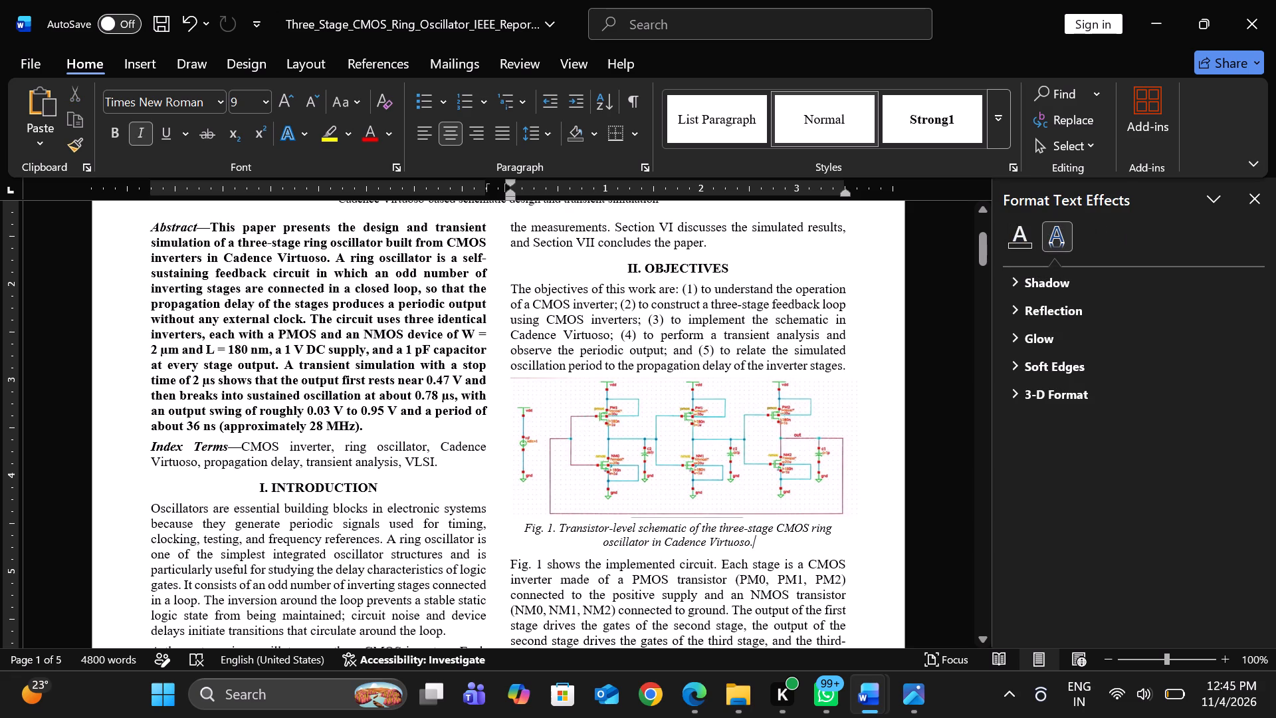
Close the Format Picture pane and replace the Results and Discussion waveform picture with the cropped waveform image from the Rudrakshi folder.
scroll(742, 558, down, 5)
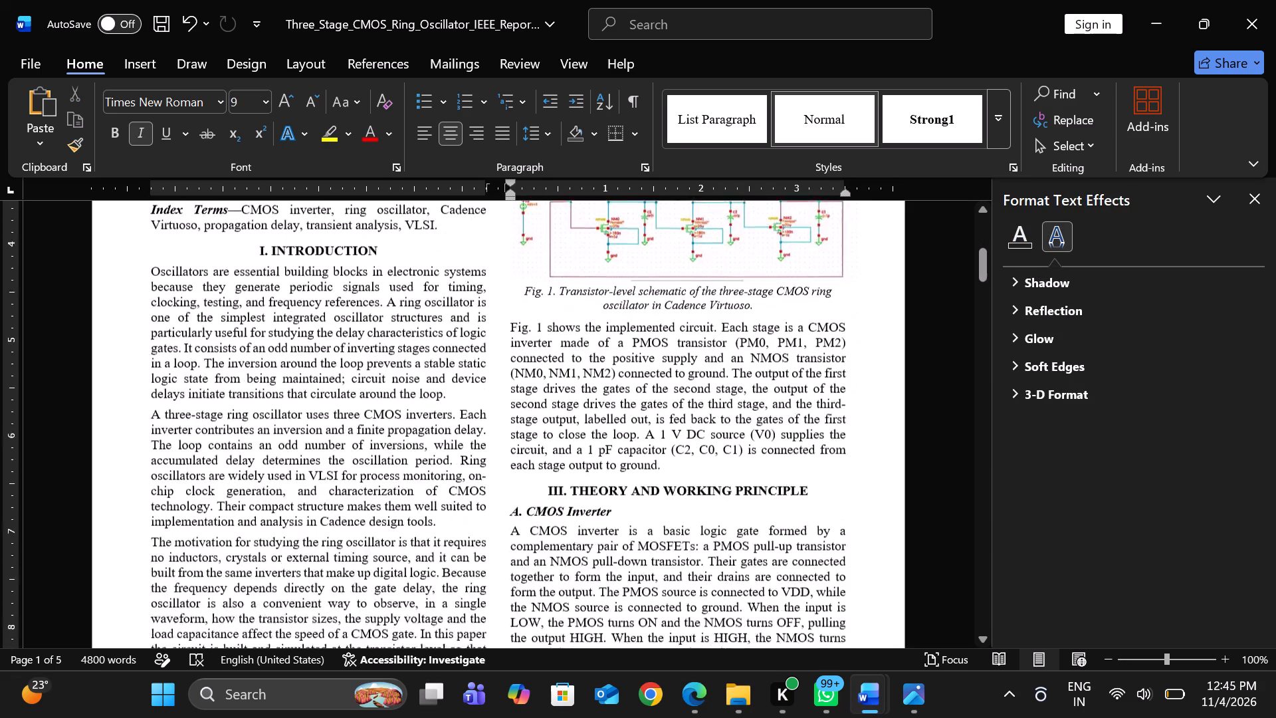
scroll(742, 558, down, 11)
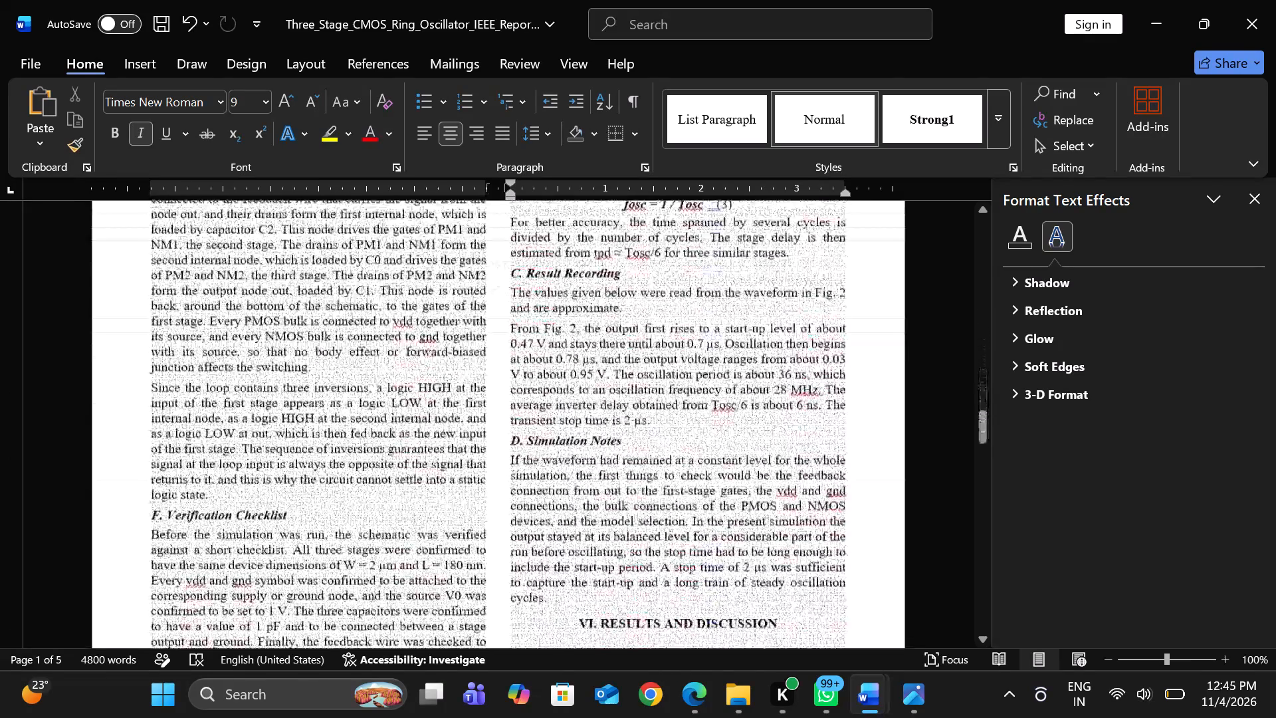
scroll(742, 558, down, 3)
click(707, 473)
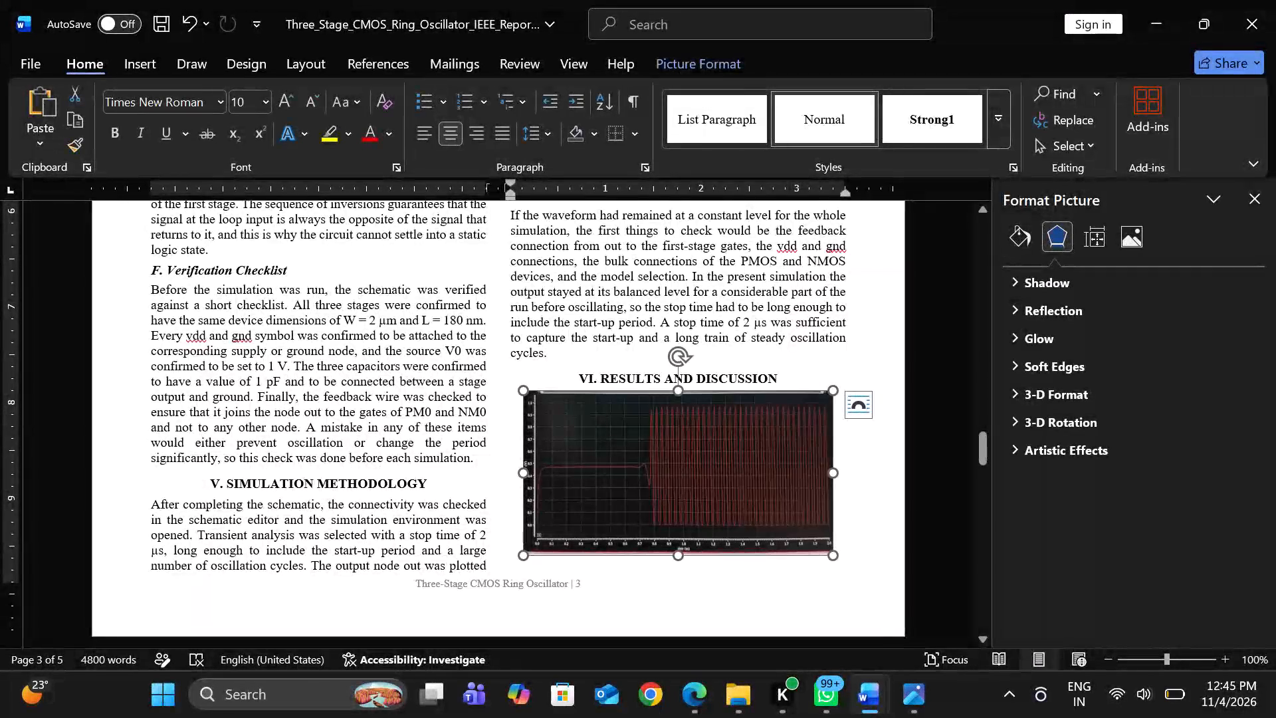
click(1066, 119)
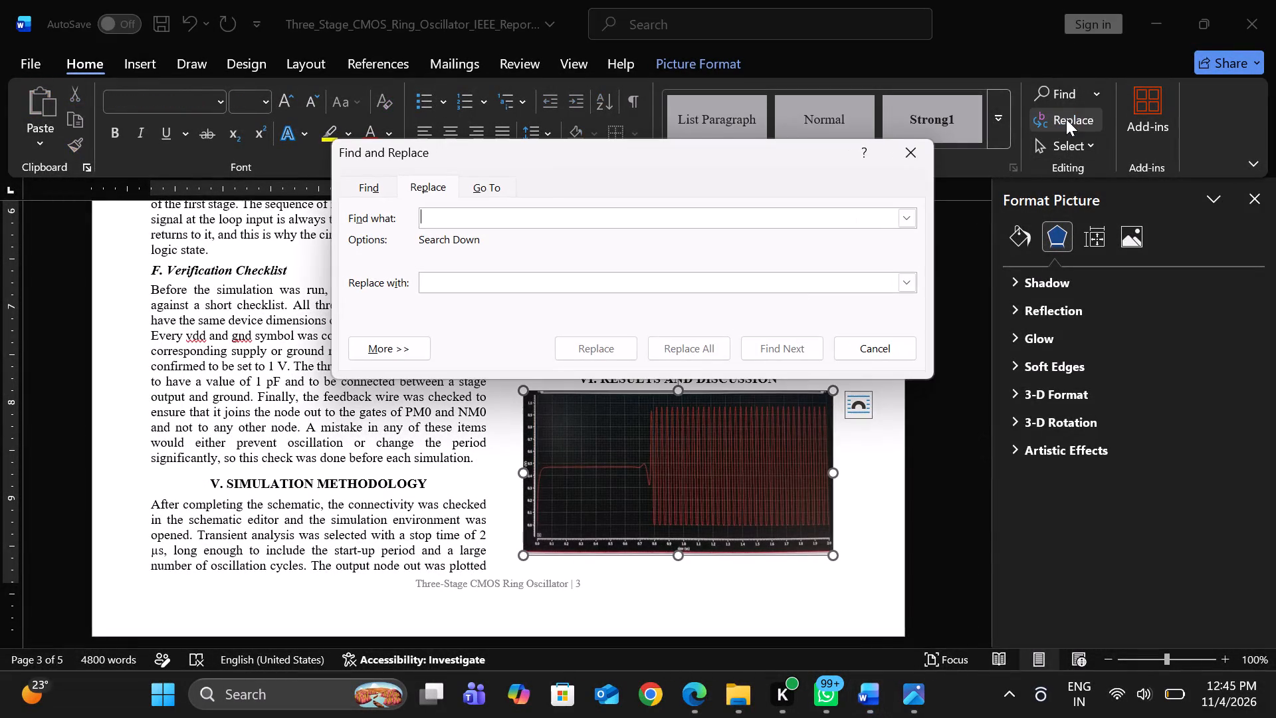
click(922, 149)
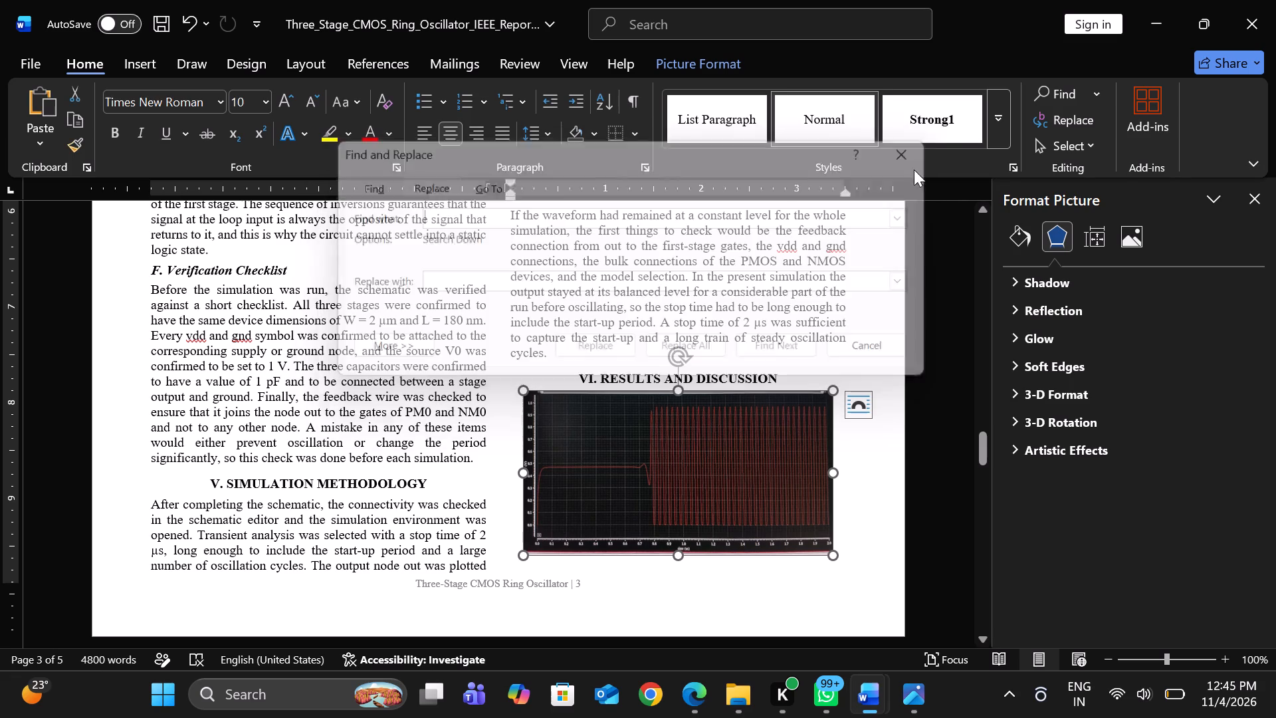
click(1249, 198)
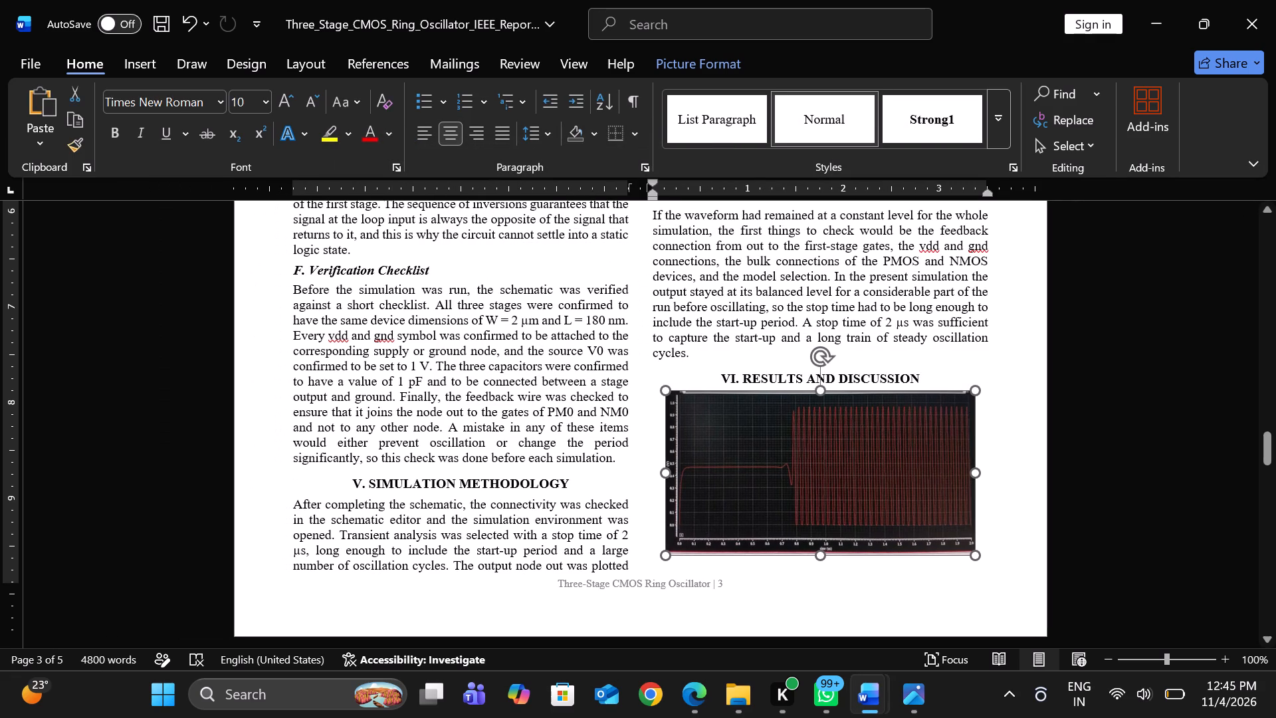
click(750, 475)
click(882, 496)
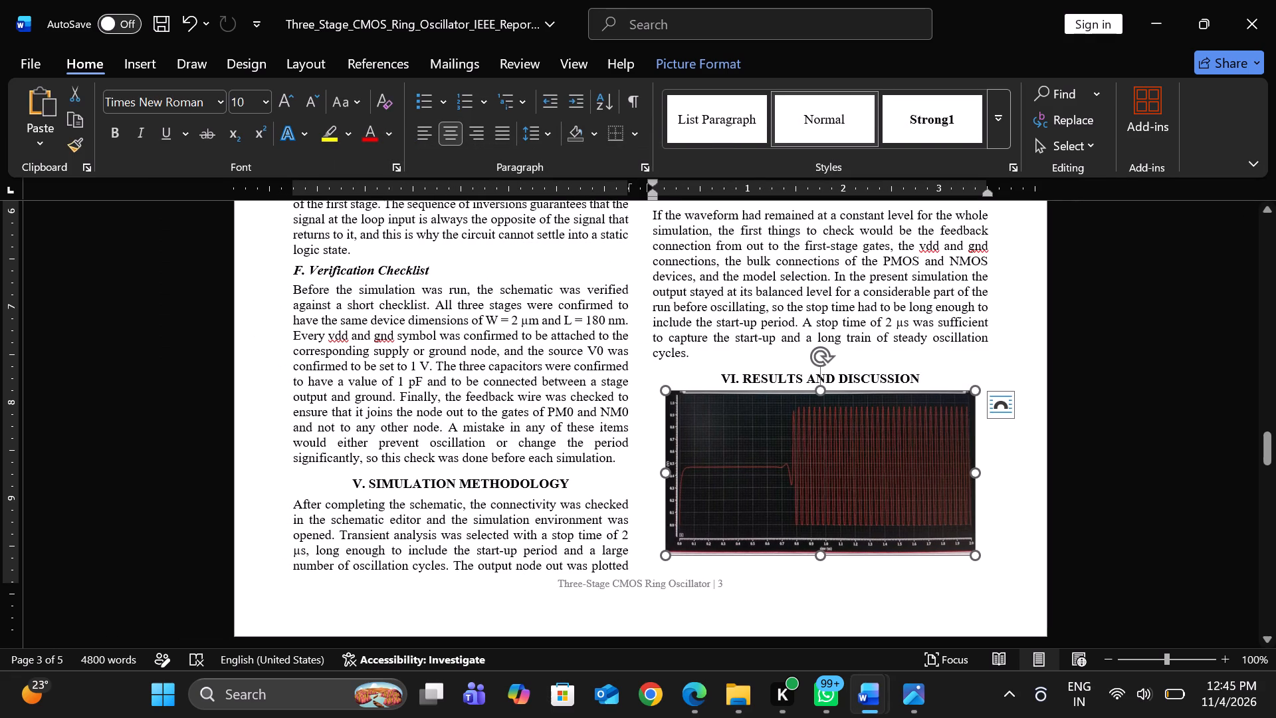
click(882, 496)
click(1003, 525)
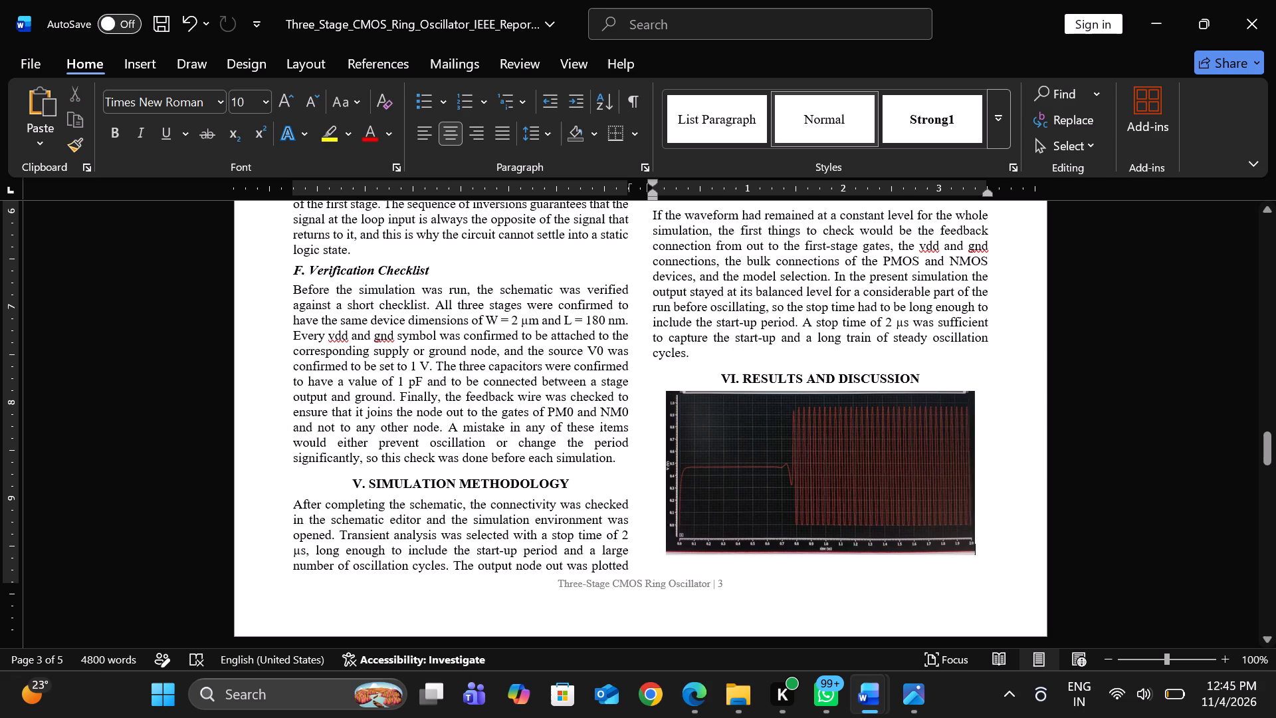
right_click(835, 468)
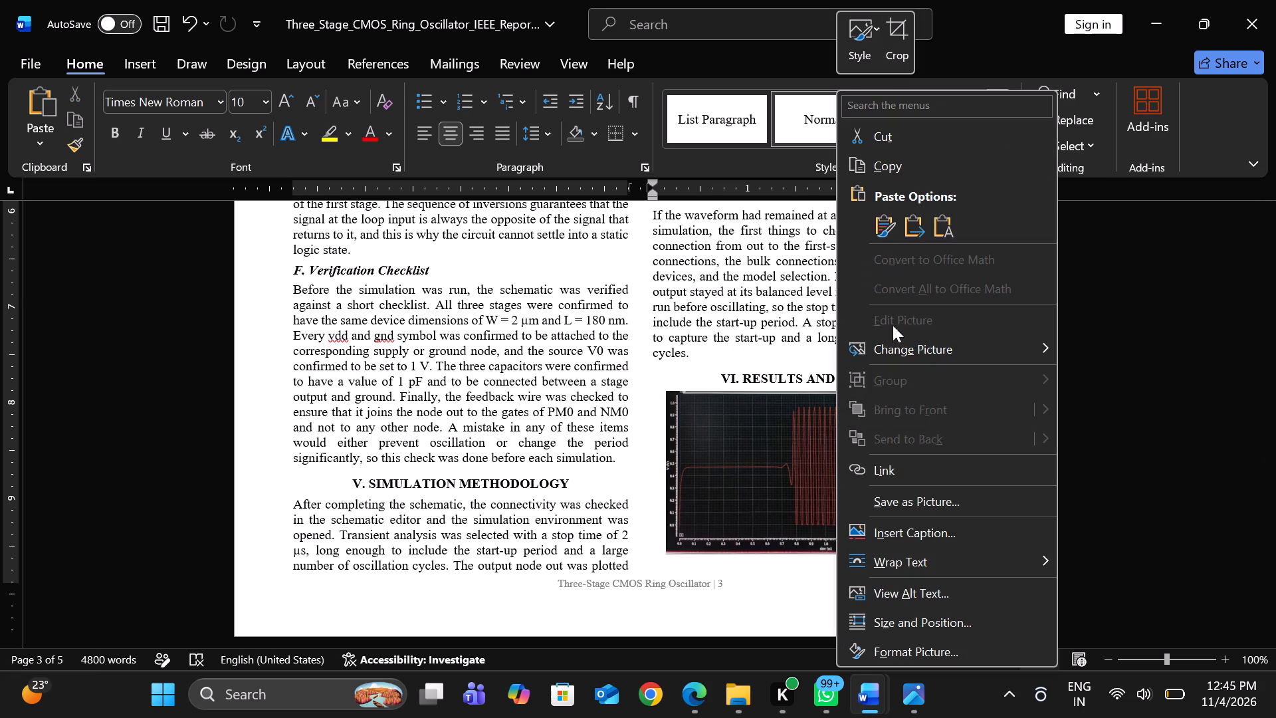
click(893, 357)
click(1097, 356)
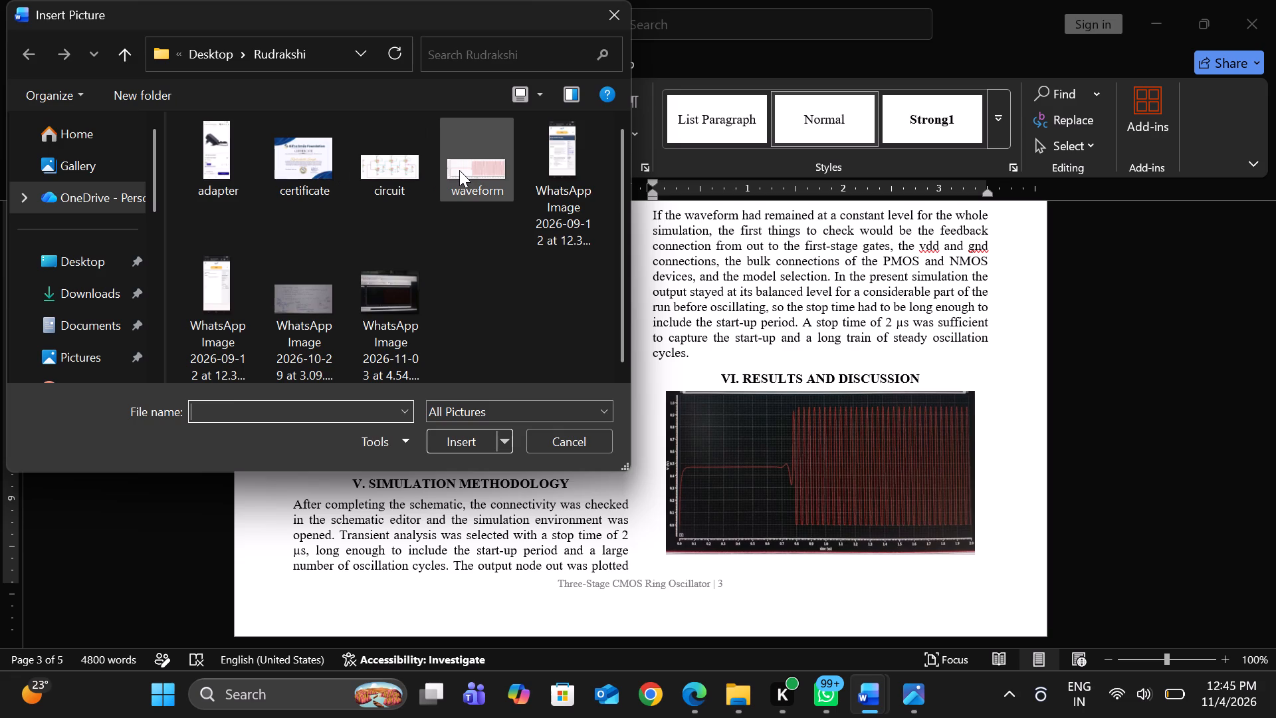
double_click(459, 170)
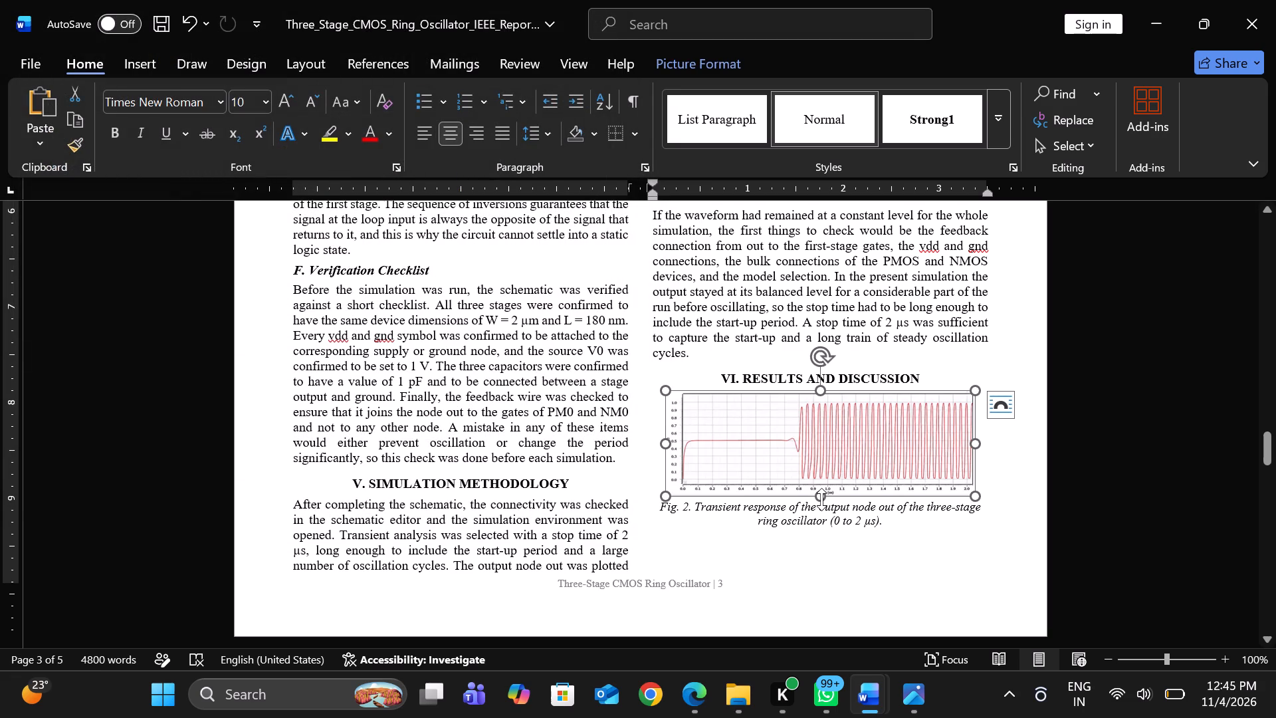
Stretch the Fig. 2 waveform picture moderately taller and wider so it spans the full text column and slightly past its outer edge.
drag(821, 499, 825, 540)
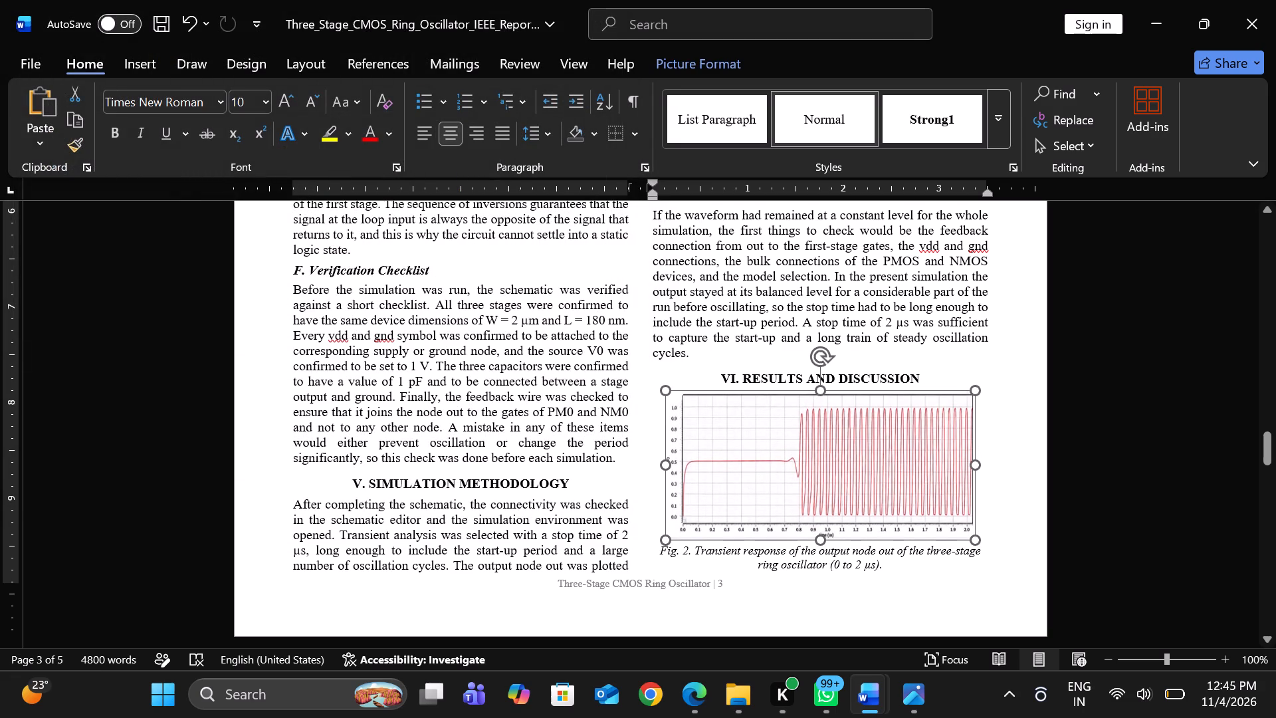
drag(825, 540, 824, 523)
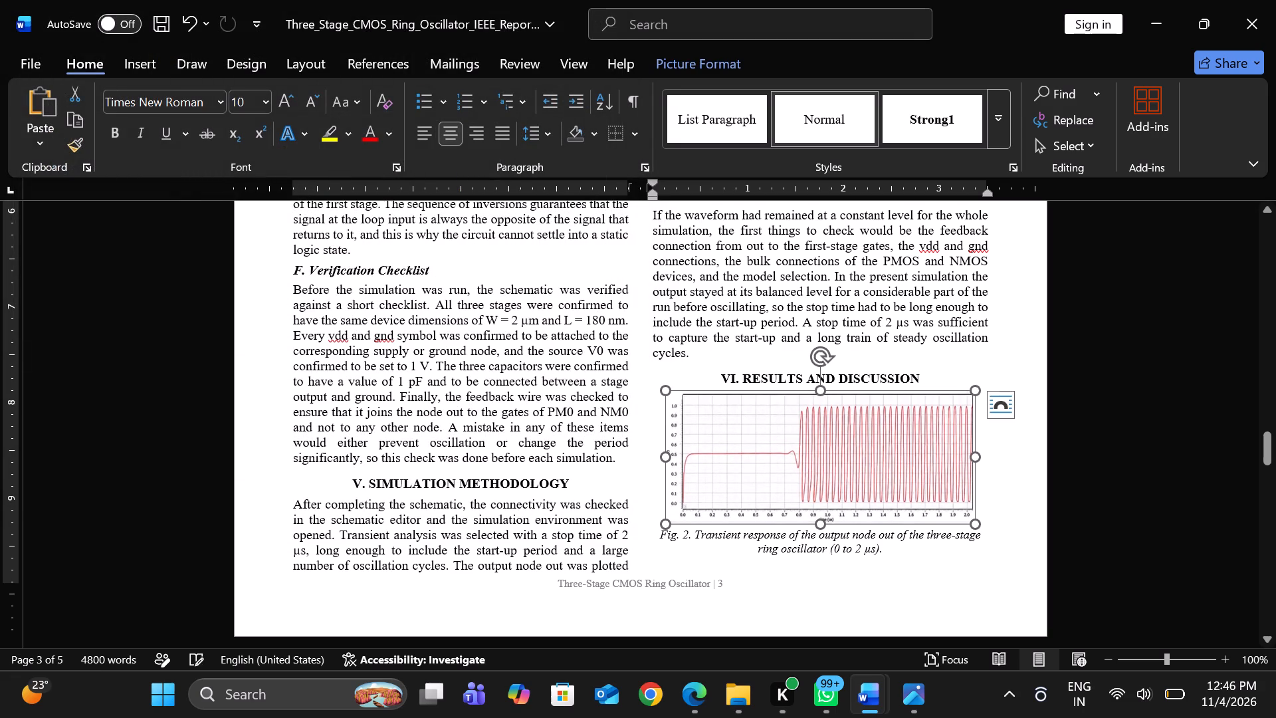
drag(975, 459, 1004, 457)
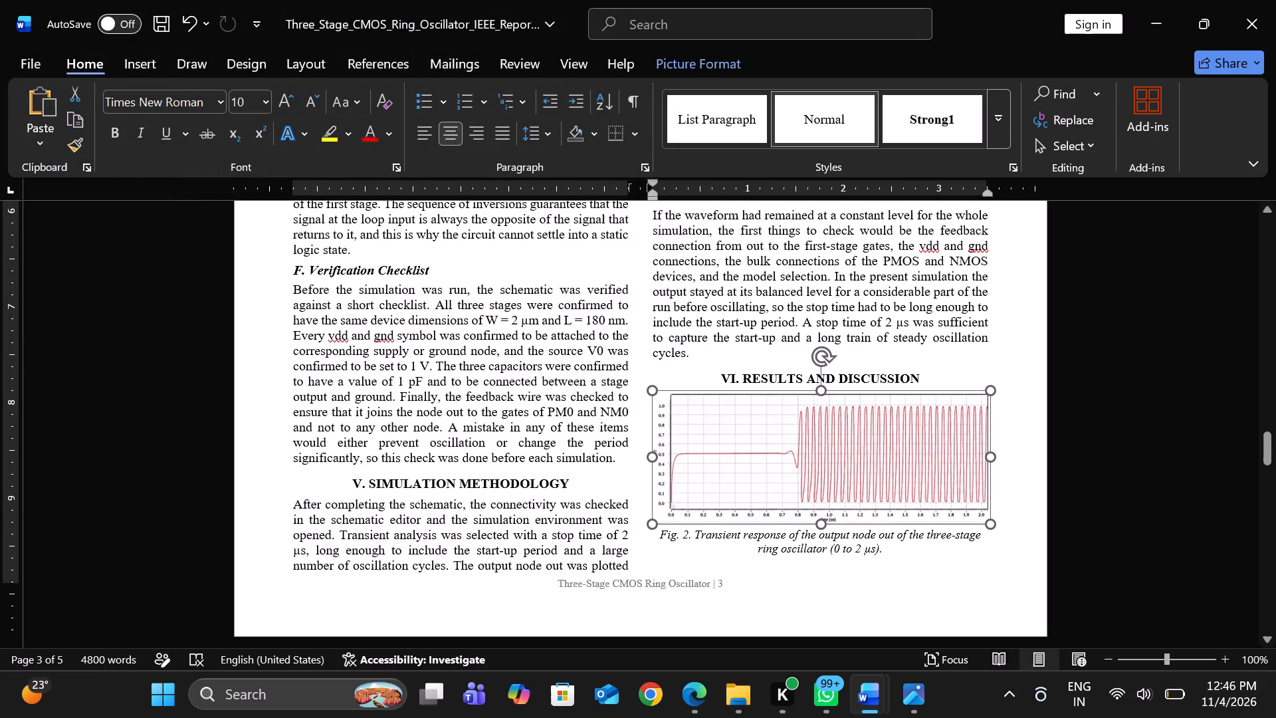
drag(1004, 457, 1025, 461)
click(655, 457)
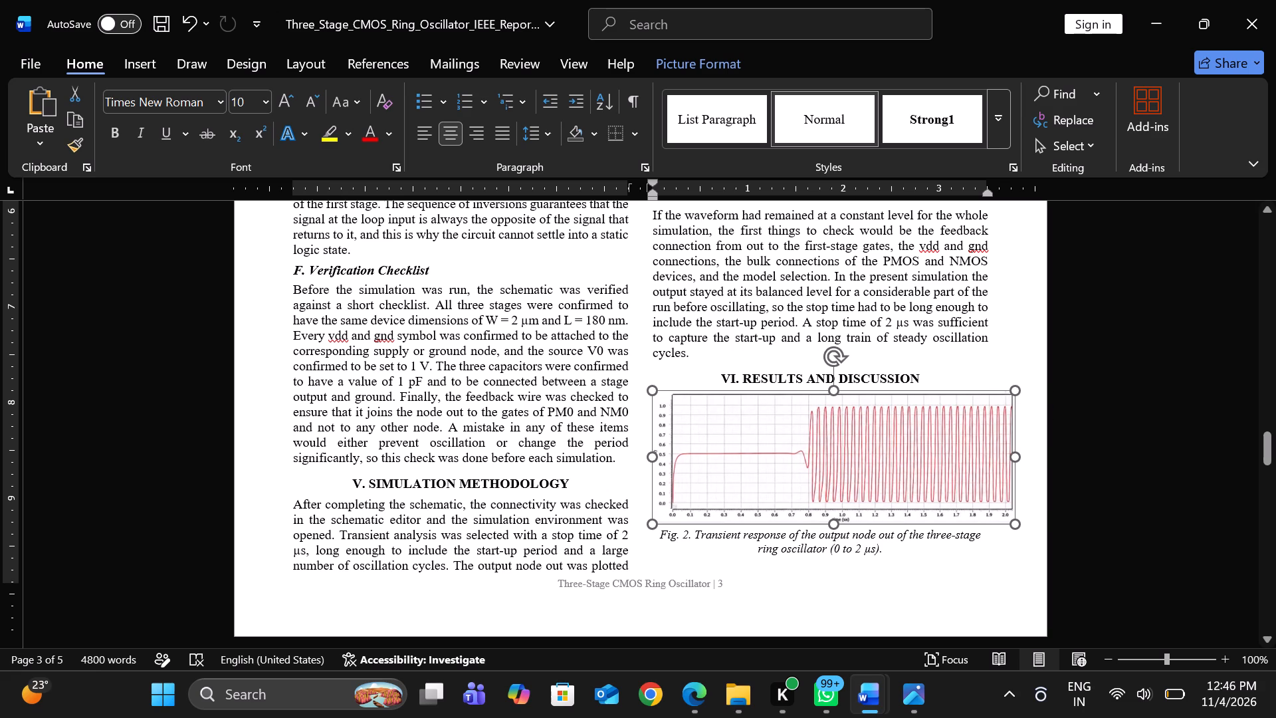
click(837, 580)
Review the remaining pages of the report, from the Results and Discussion text through the conclusion and references.
scroll(837, 580, down, 5)
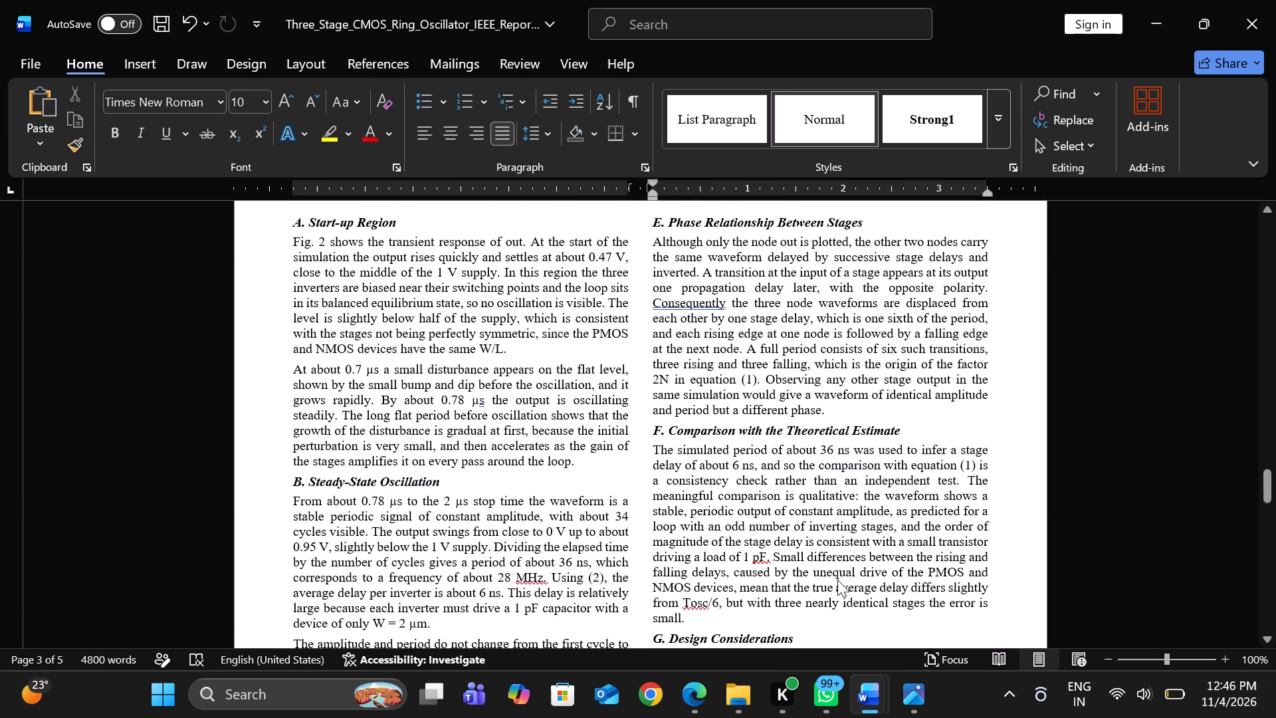
scroll(837, 580, down, 5)
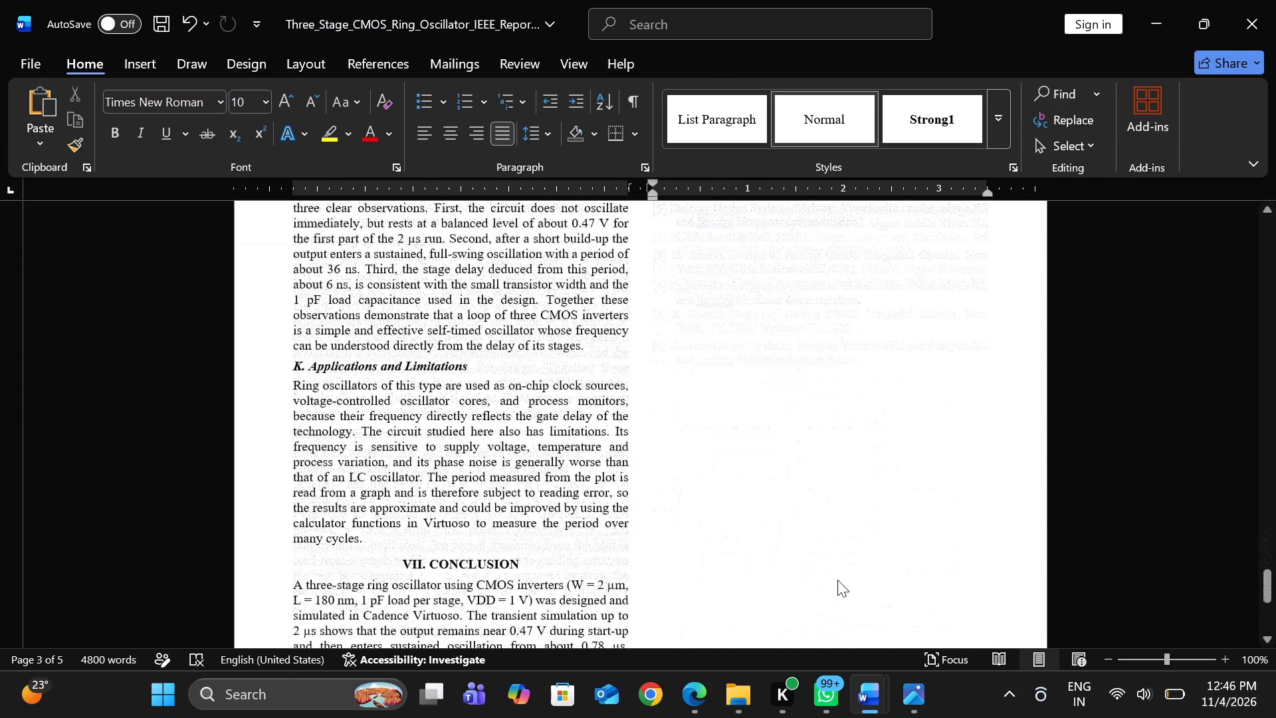
scroll(837, 580, up, 4)
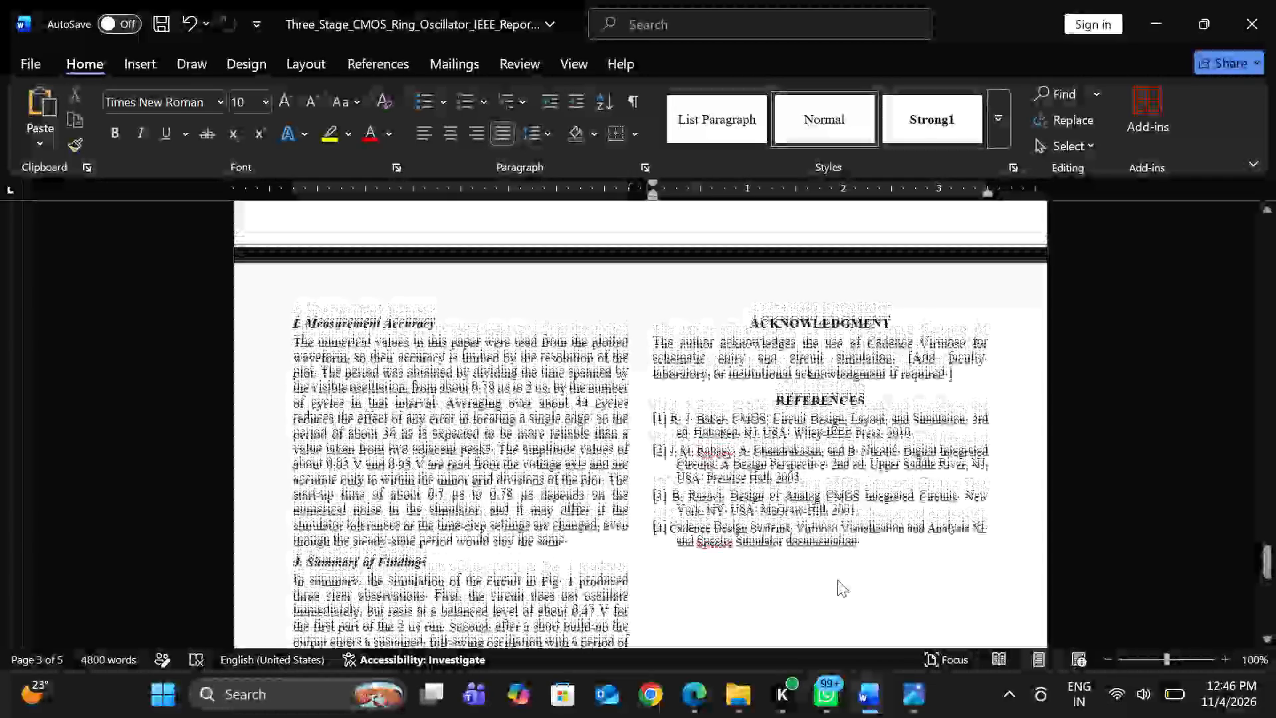
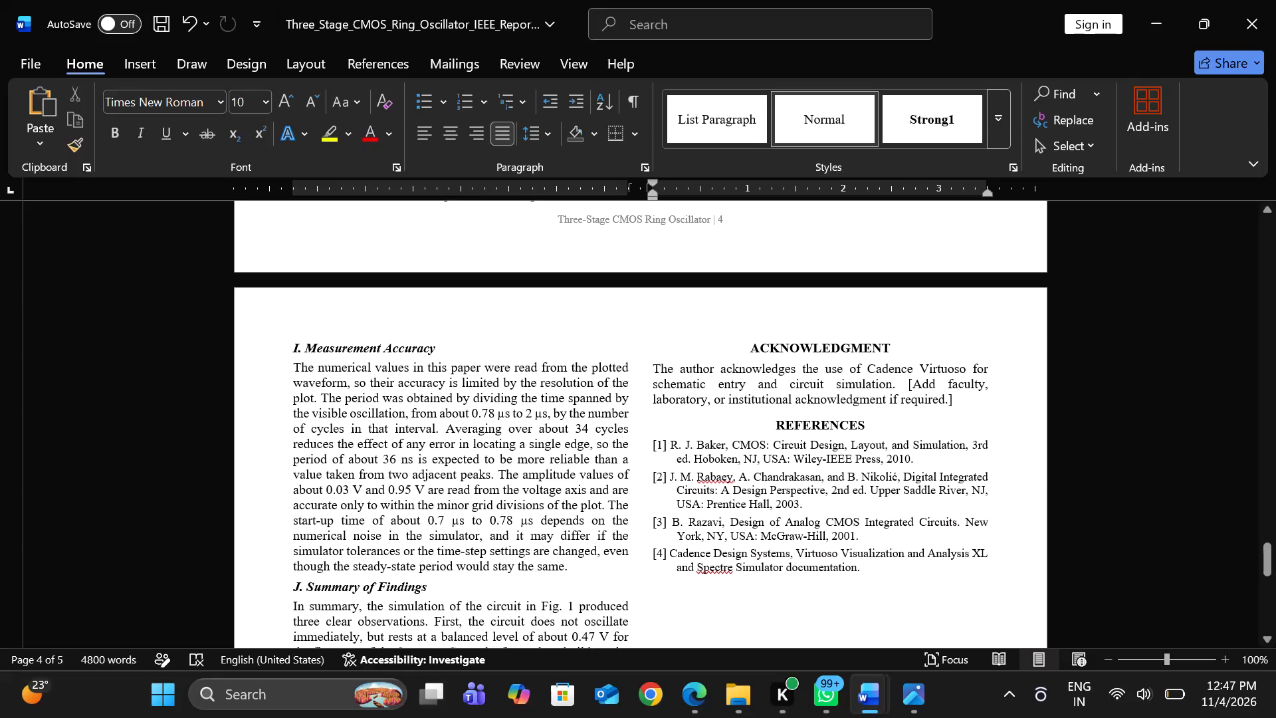
Delete the Acknowledgment heading and its paragraph above the References on the last page.
drag(960, 398, 875, 349)
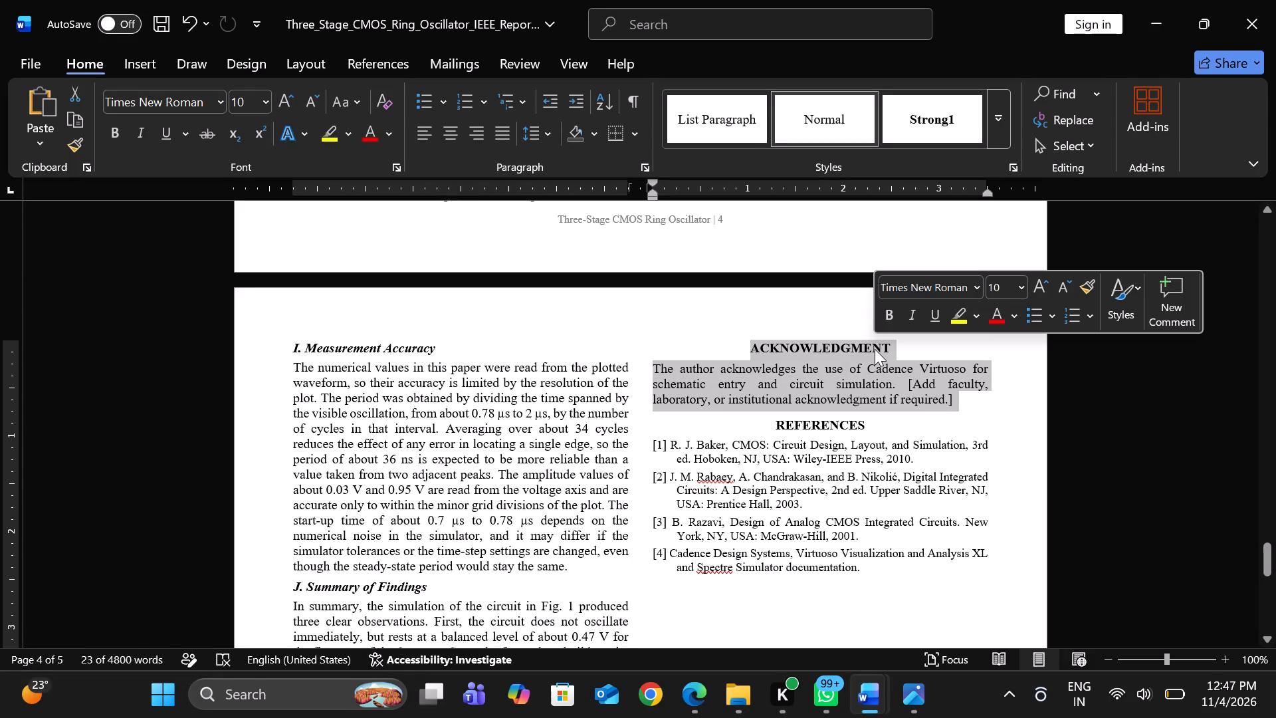
key(BackSpace)
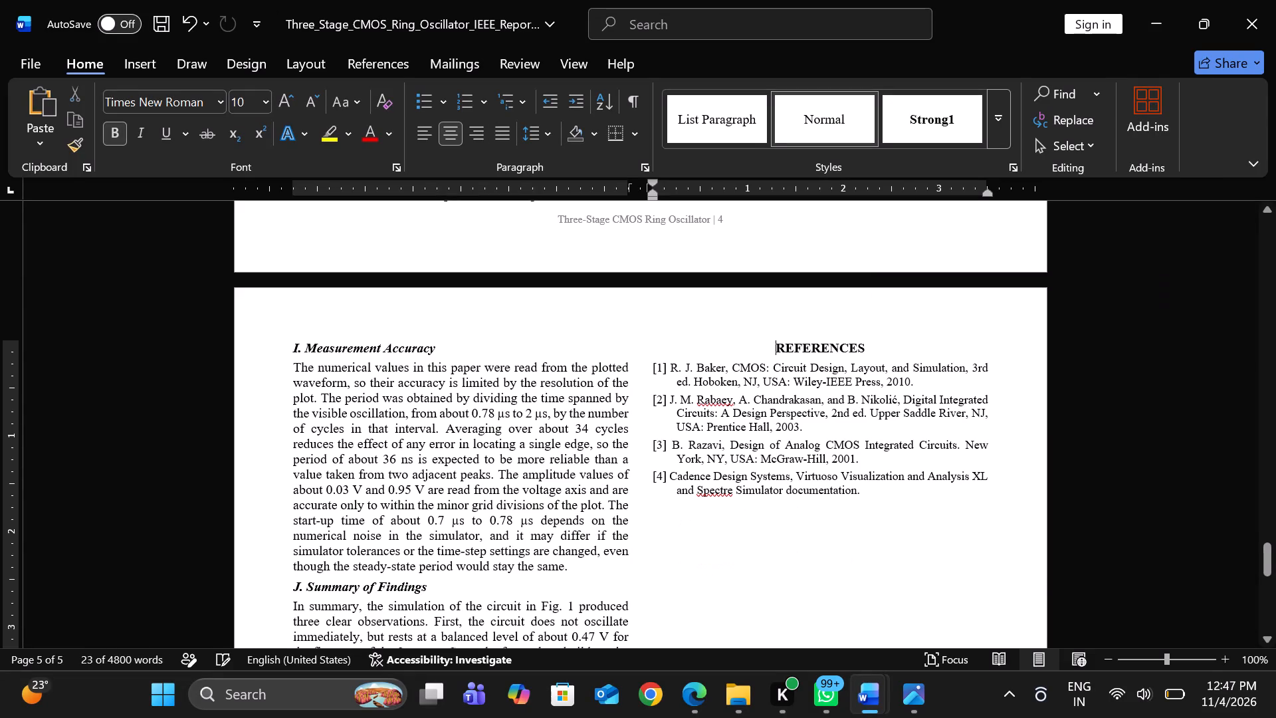
Review the last page's text and column layout, from Measurement Accuracy through the Conclusion and the References.
scroll(738, 586, down, 5)
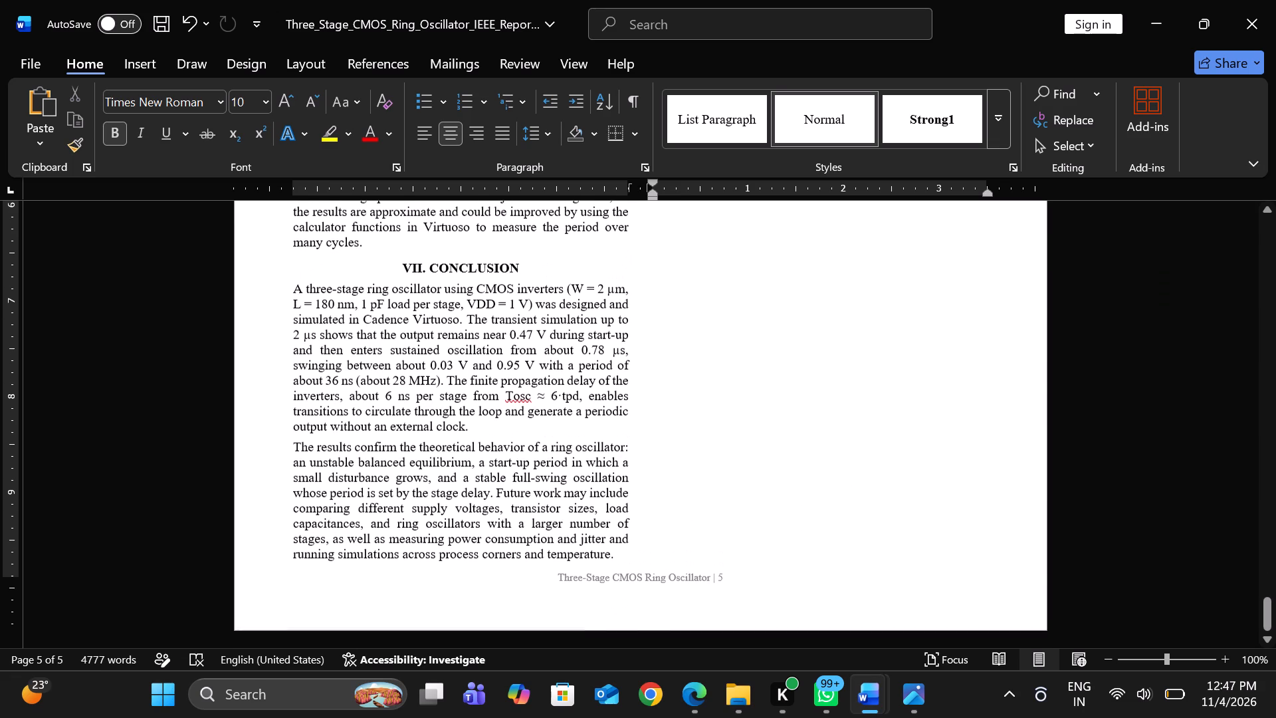
scroll(745, 465, up, 4)
scroll(745, 465, down, 1)
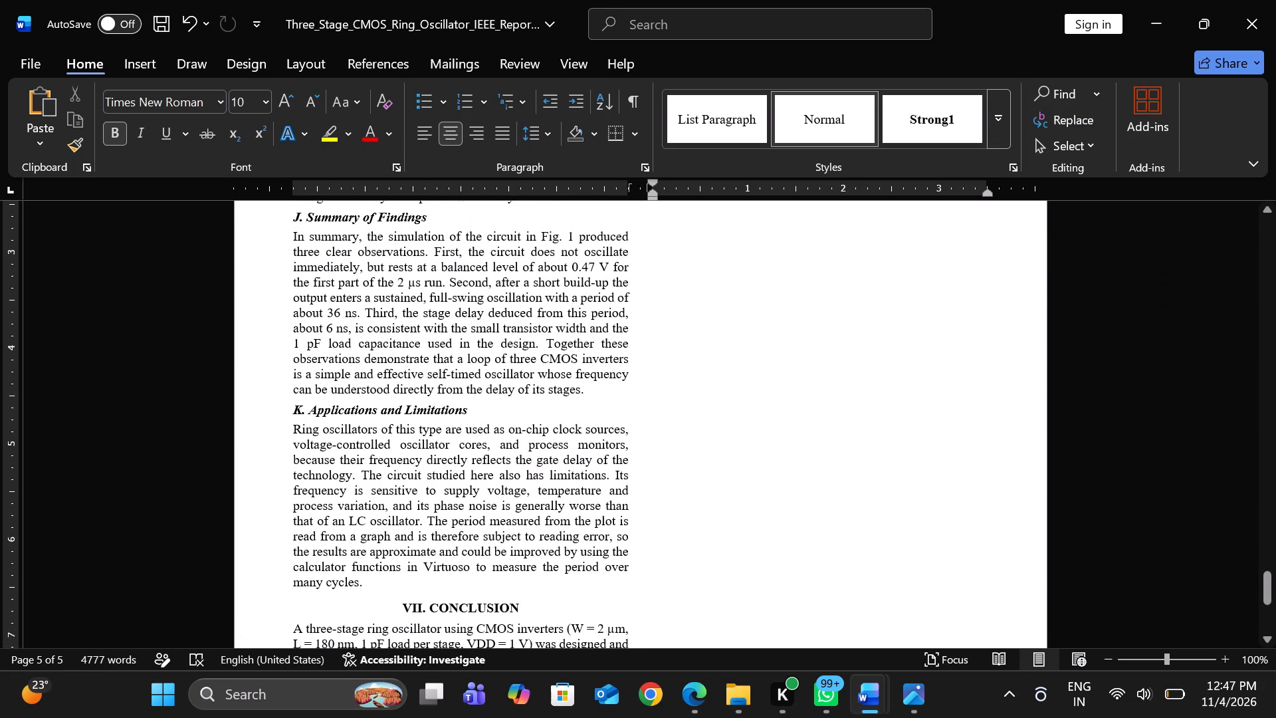
scroll(745, 465, down, 1)
scroll(745, 465, up, 5)
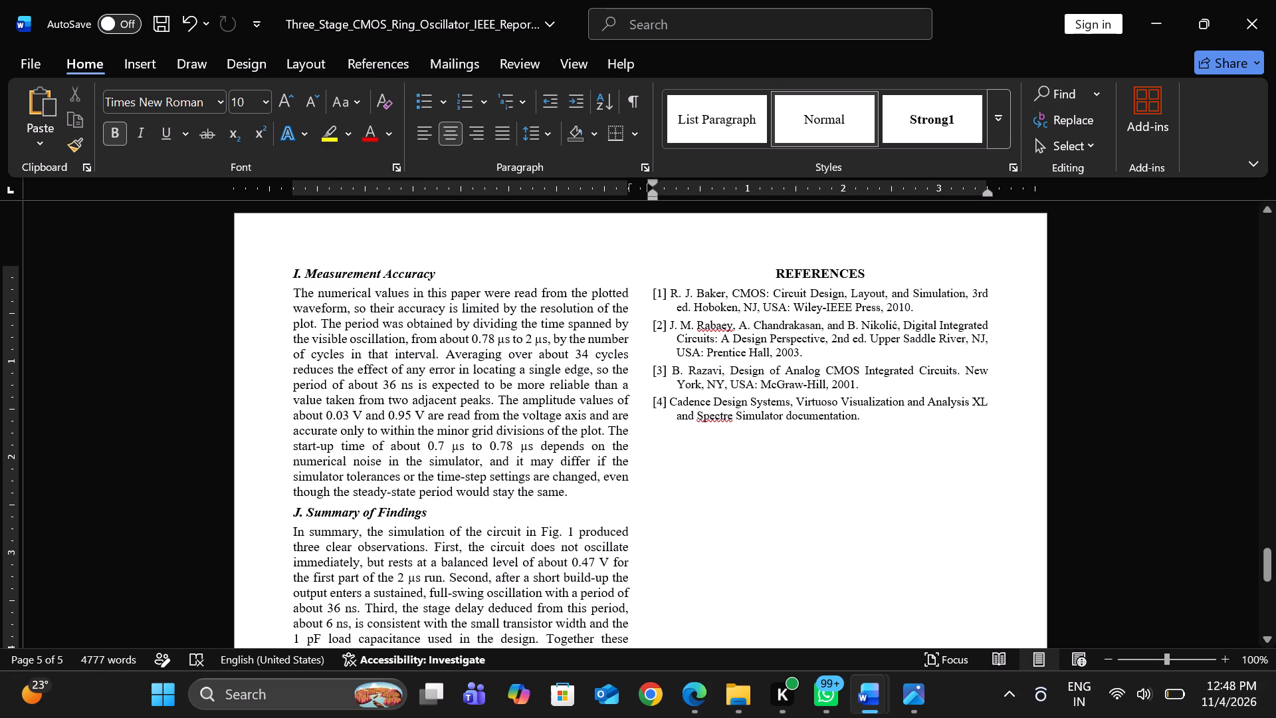
scroll(869, 441, down, 1)
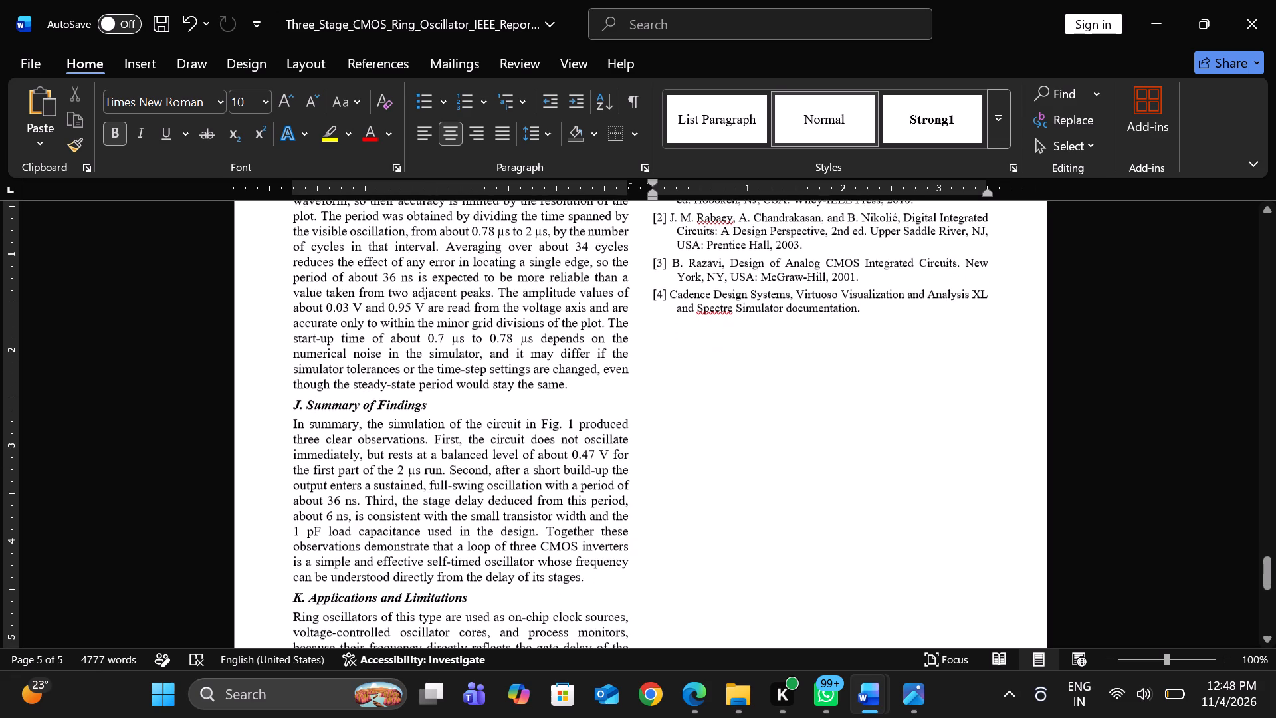
scroll(869, 441, down, 2)
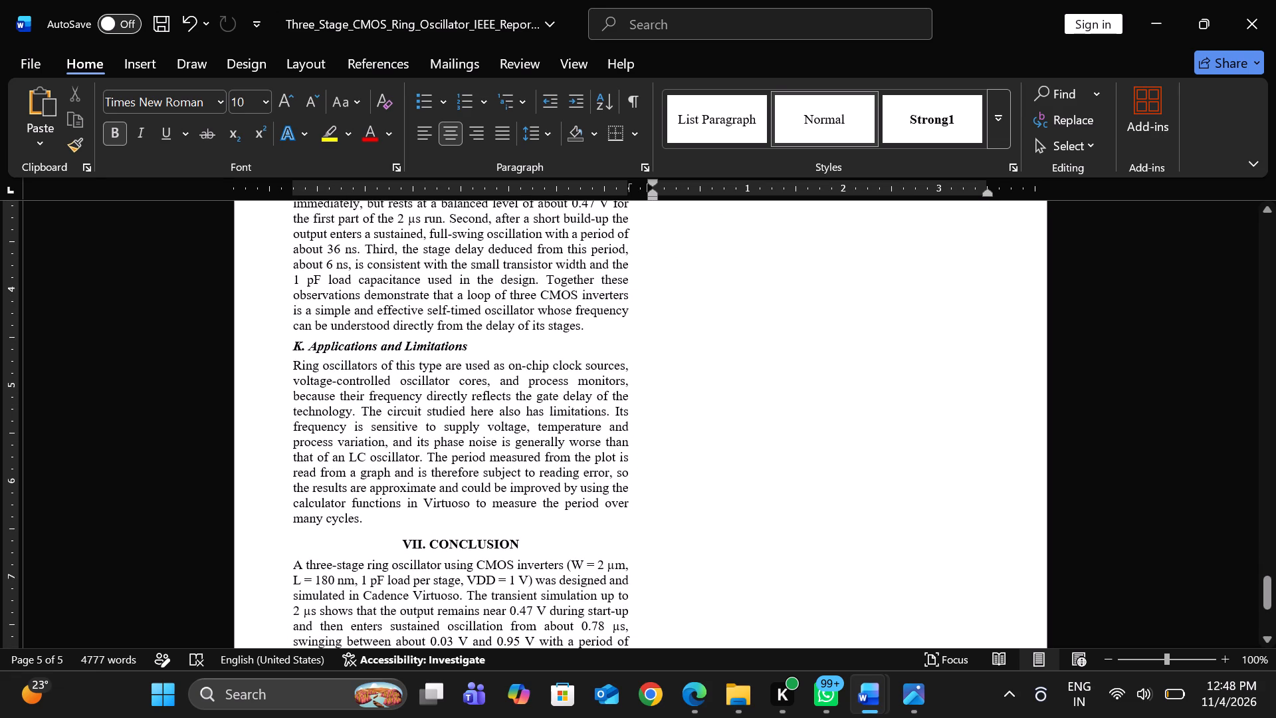
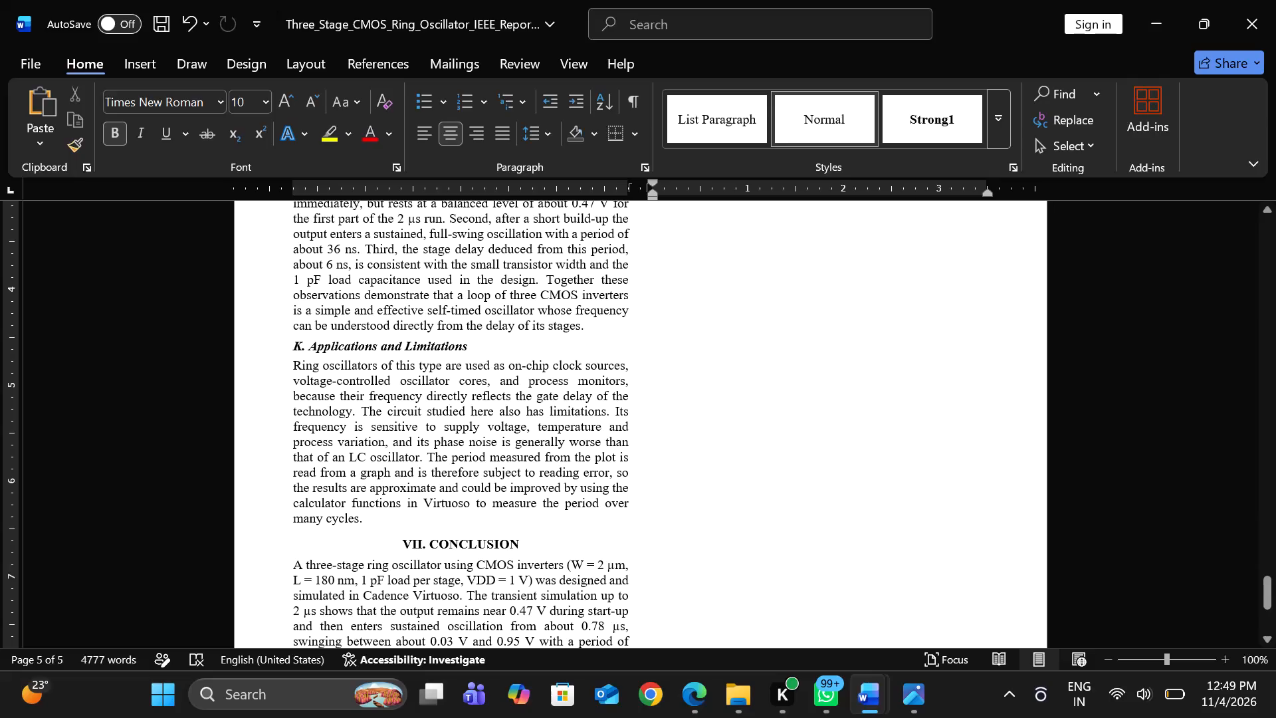
Review the end of the last page through the Conclusion, and look back over the report up to its title.
scroll(683, 503, down, 2)
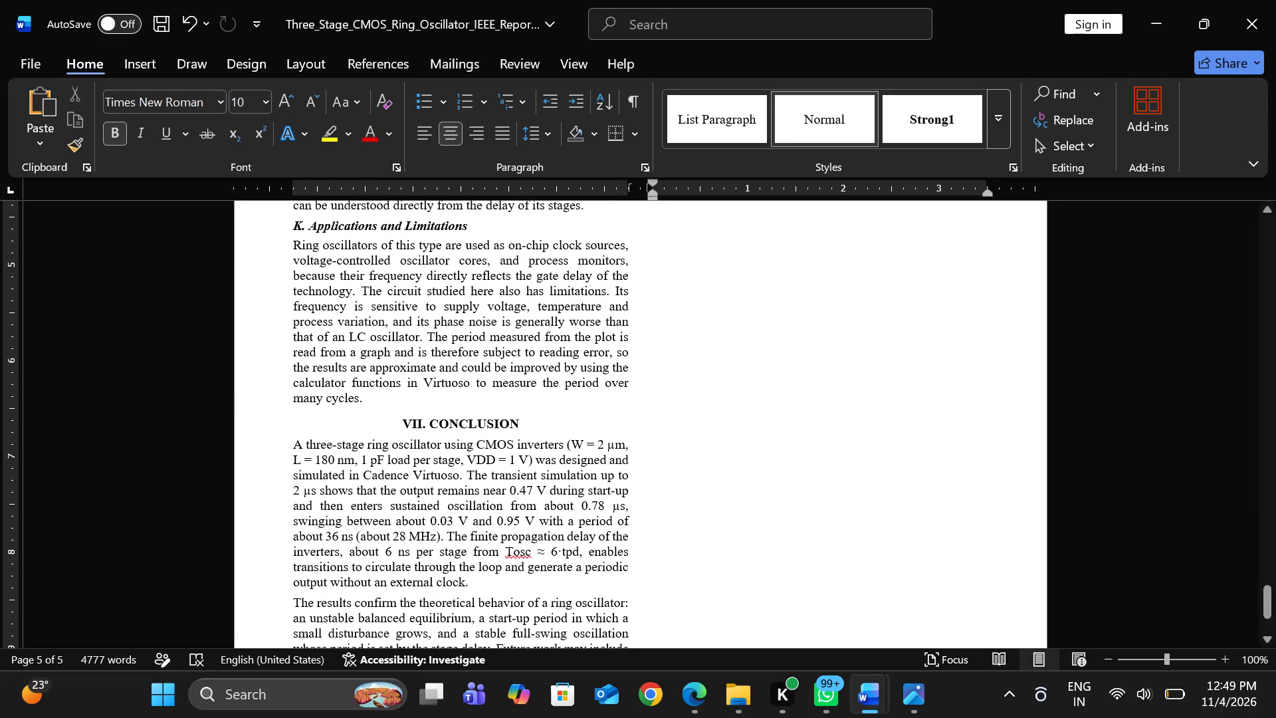
scroll(683, 503, down, 3)
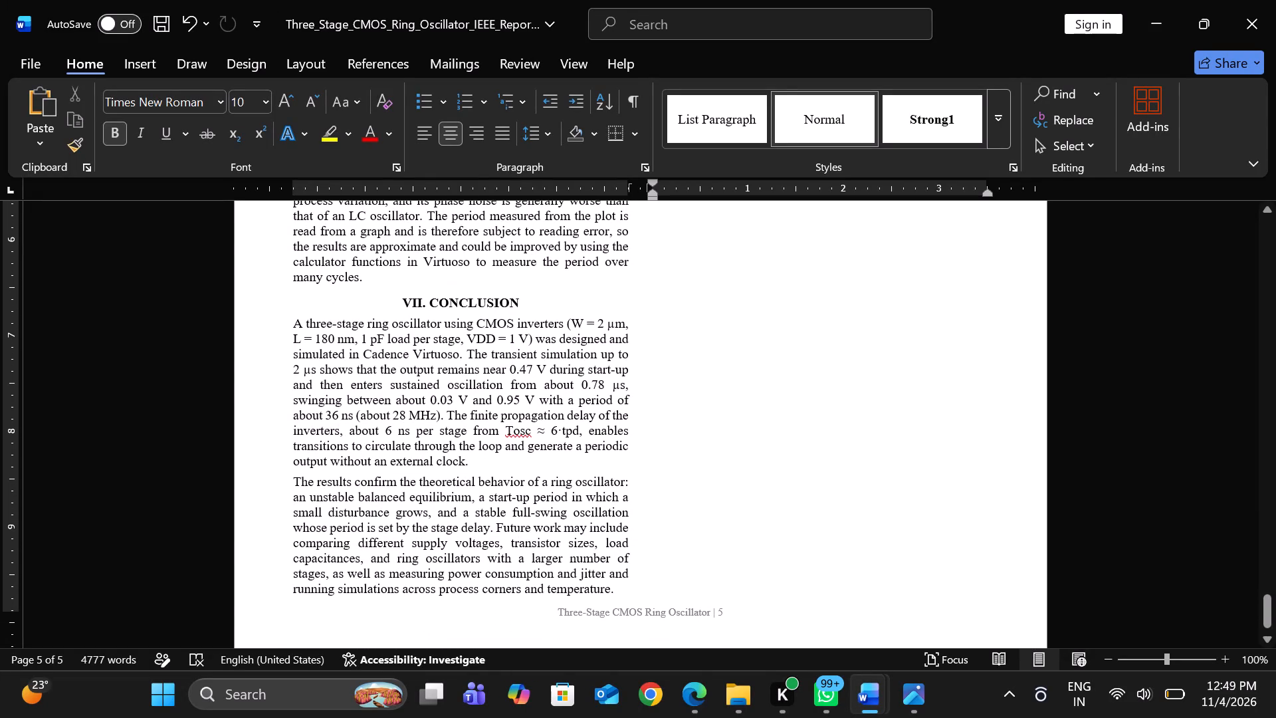
scroll(683, 503, down, 1)
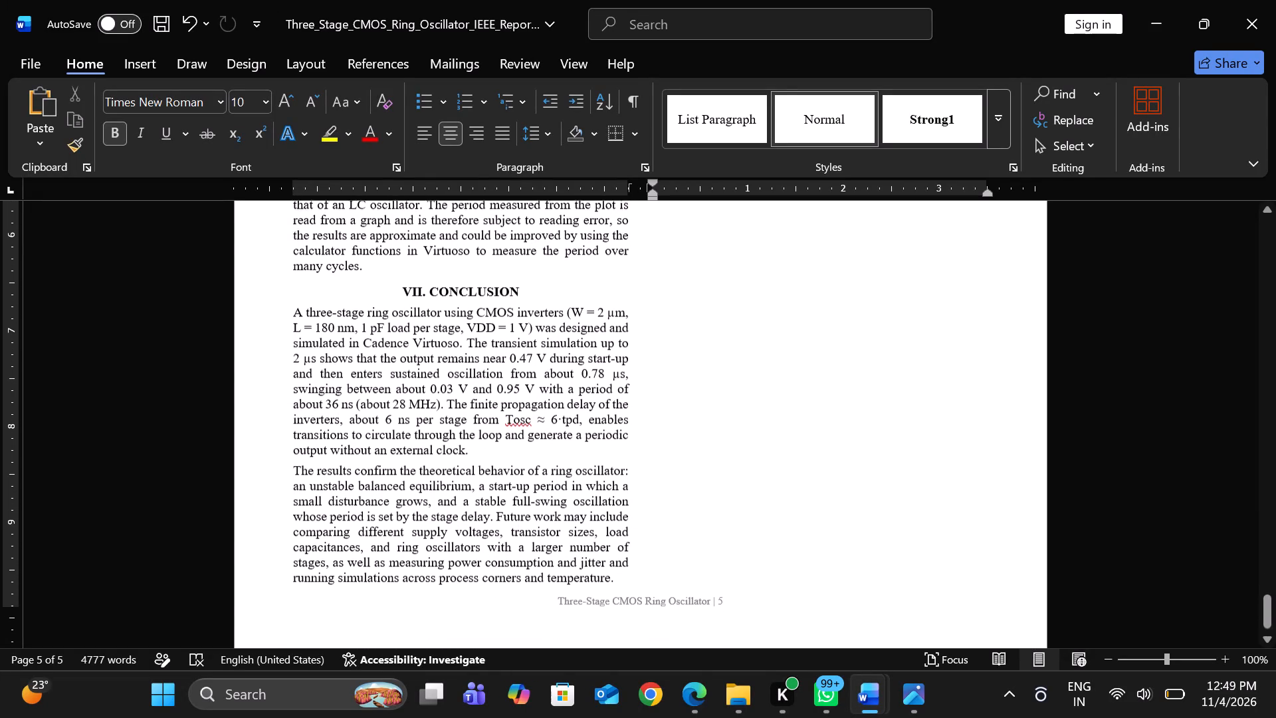
scroll(683, 503, down, 1)
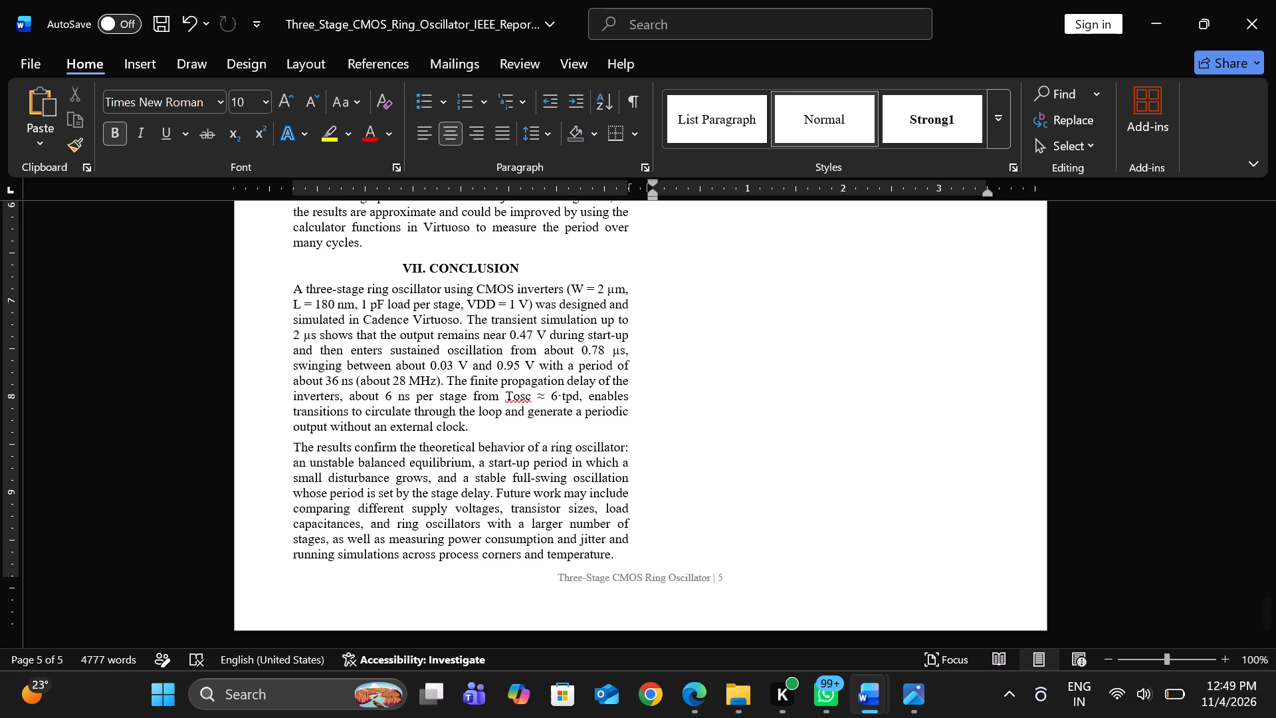
scroll(767, 426, up, 3)
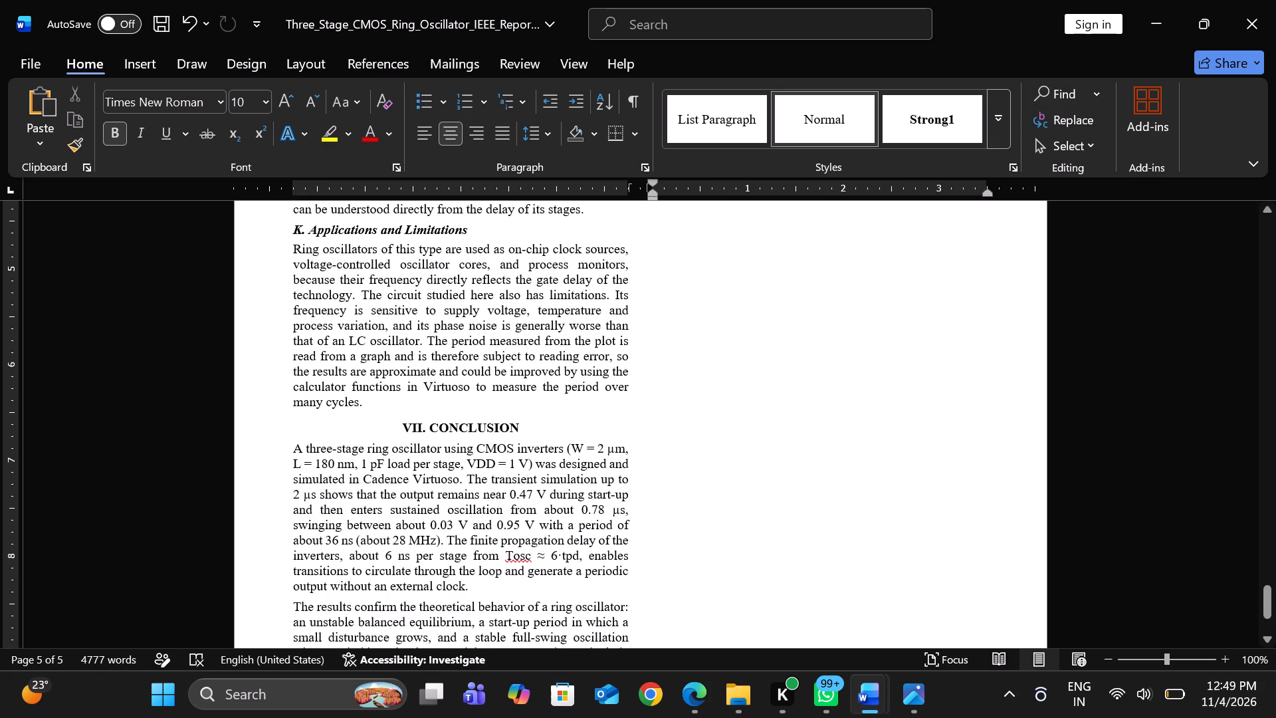
scroll(767, 426, up, 10)
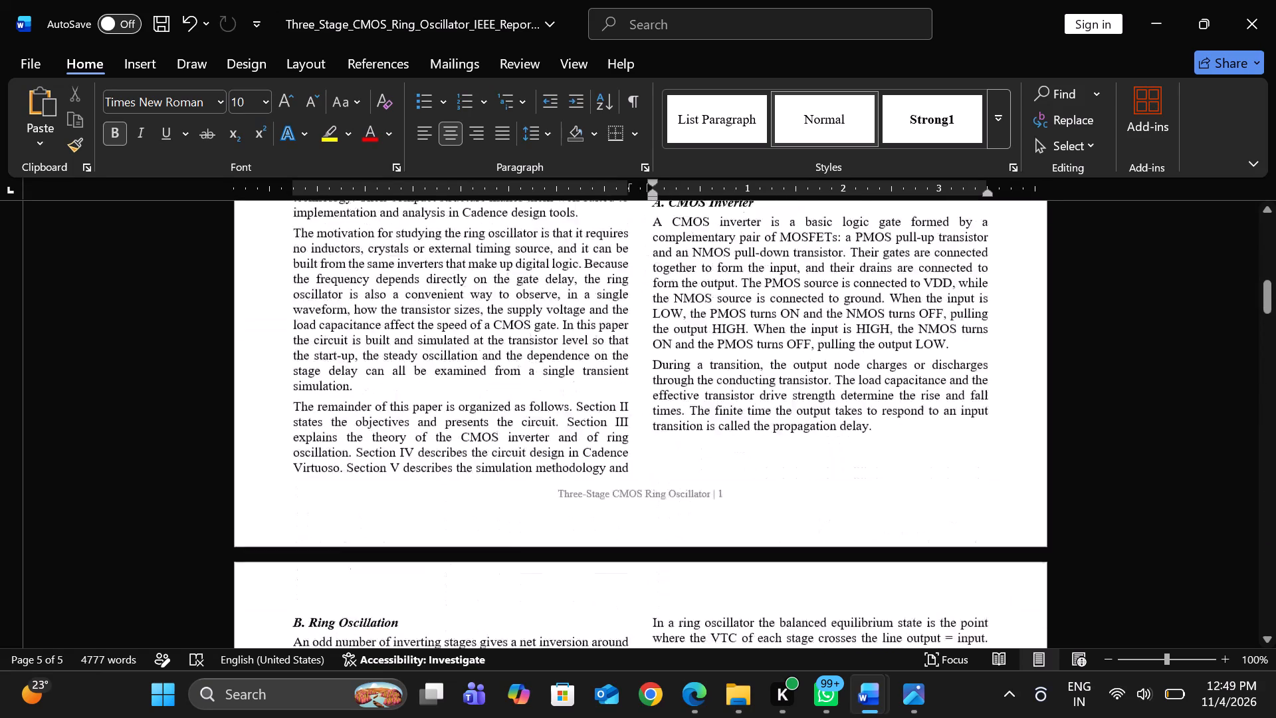
scroll(767, 426, up, 5)
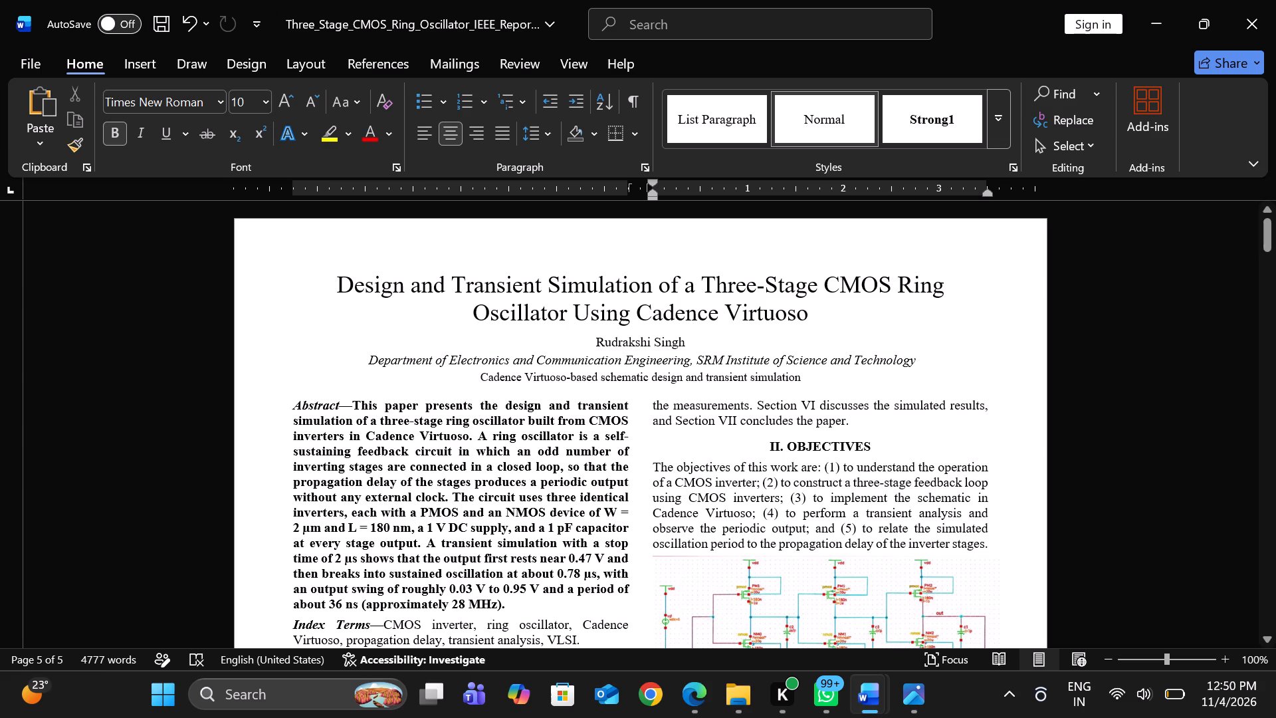
Replace the "Index Terms" label below the abstract on the first page with "keywords".
scroll(240, 594, down, 1)
click(370, 570)
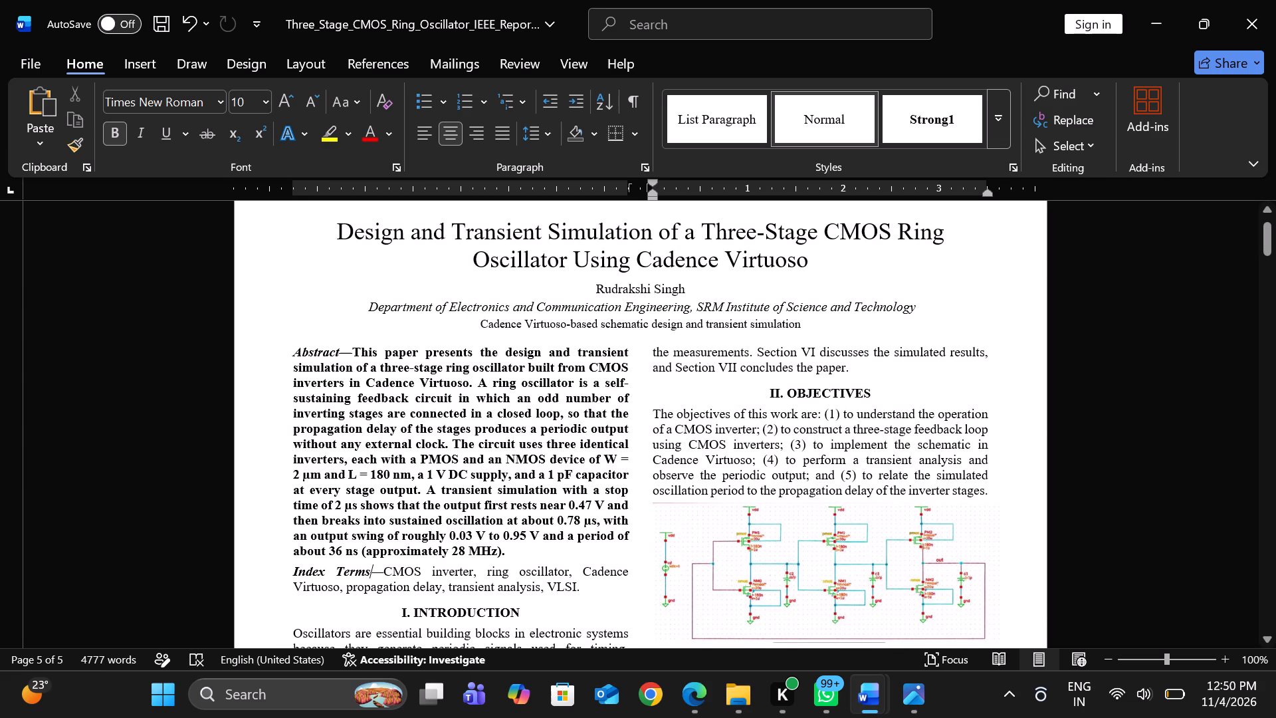
key(BackSpace)
key(BackSpace)
key(BackSpace)
key(BackSpace)
key(BackSpace)
key(BackSpace)
key(BackSpace)
key(BackSpace)
key(BackSpace)
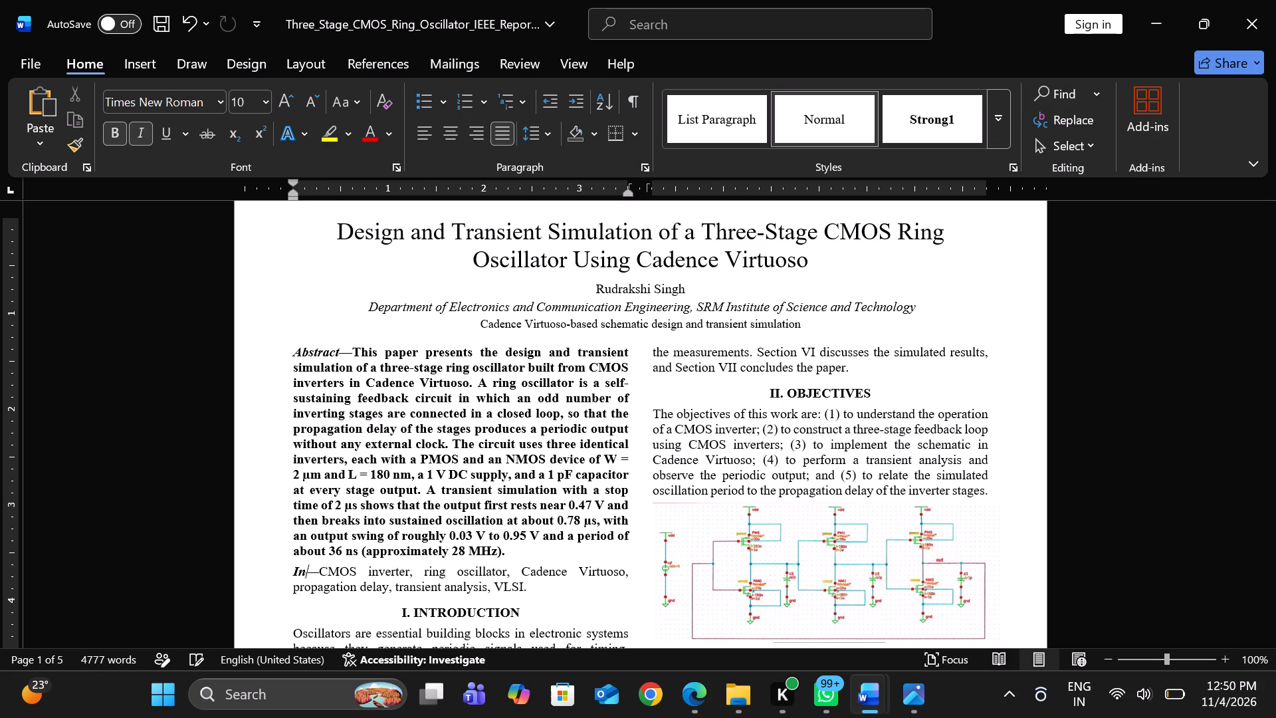
key(BackSpace)
key(BackSpace)
text(key)
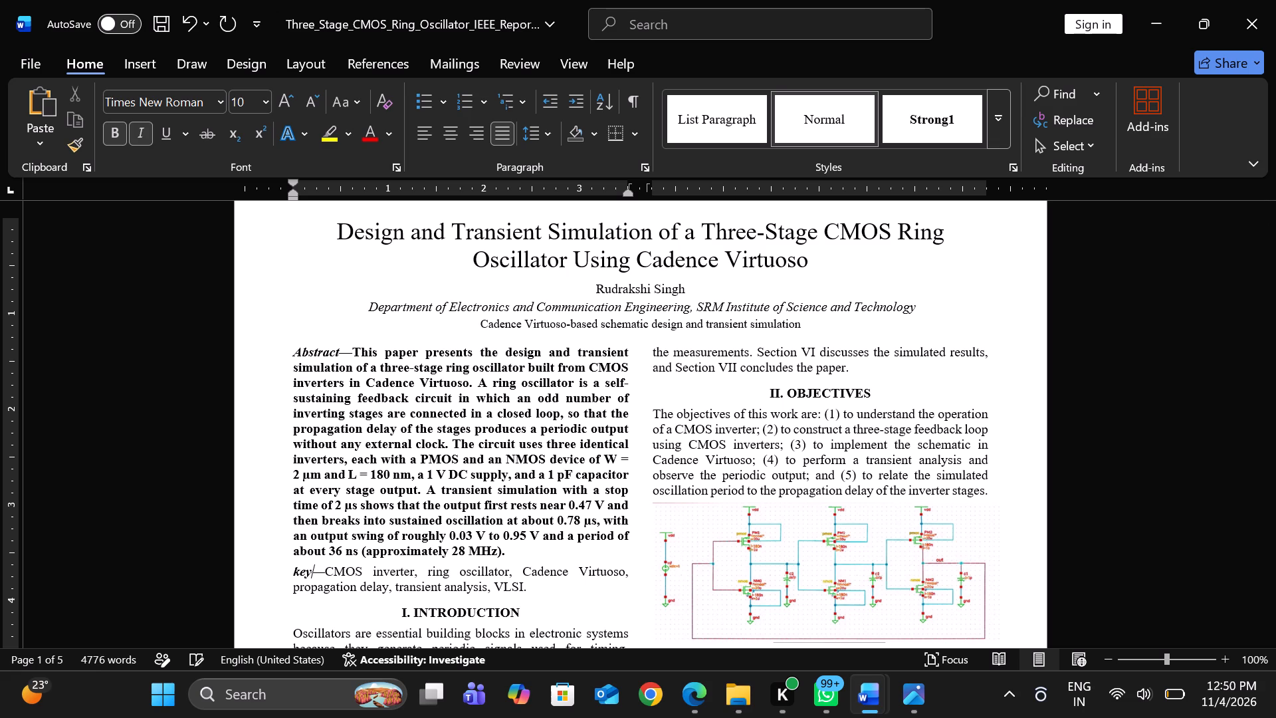
text(words)
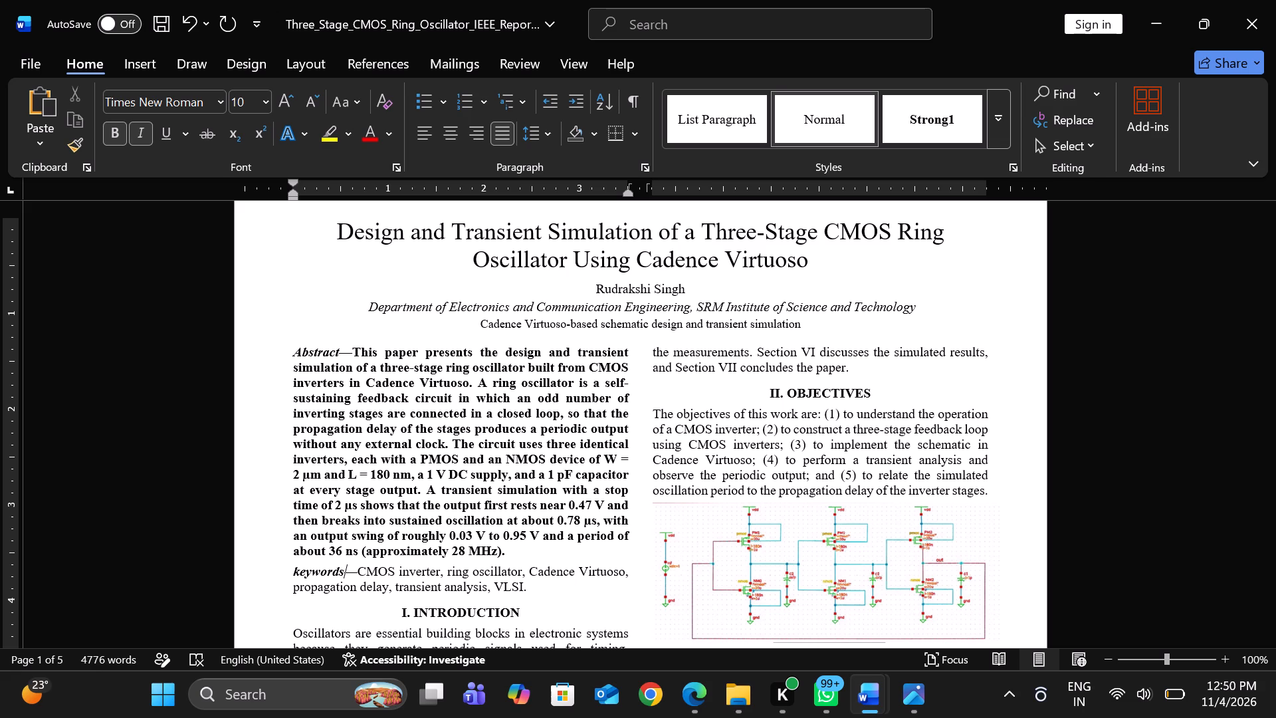
Review the report's pages from the Introduction to the References, including the figures, and recheck the first page's layout.
scroll(617, 526, down, 5)
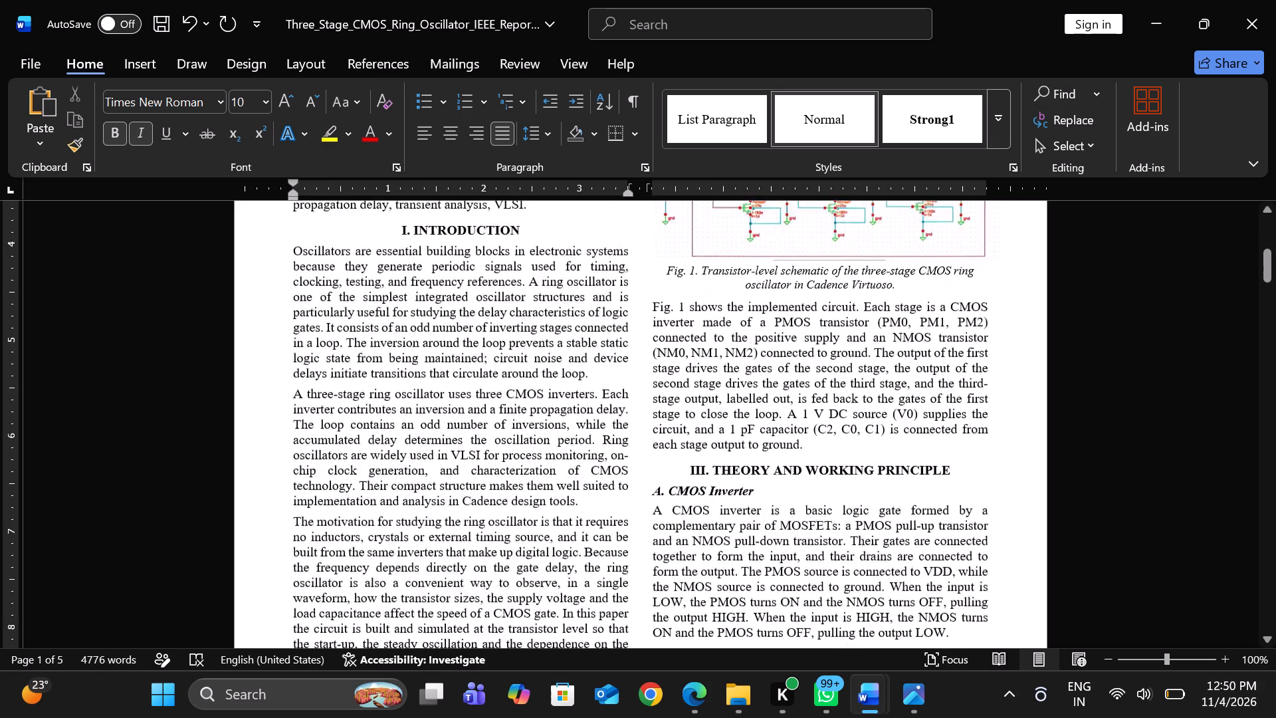
scroll(617, 526, down, 7)
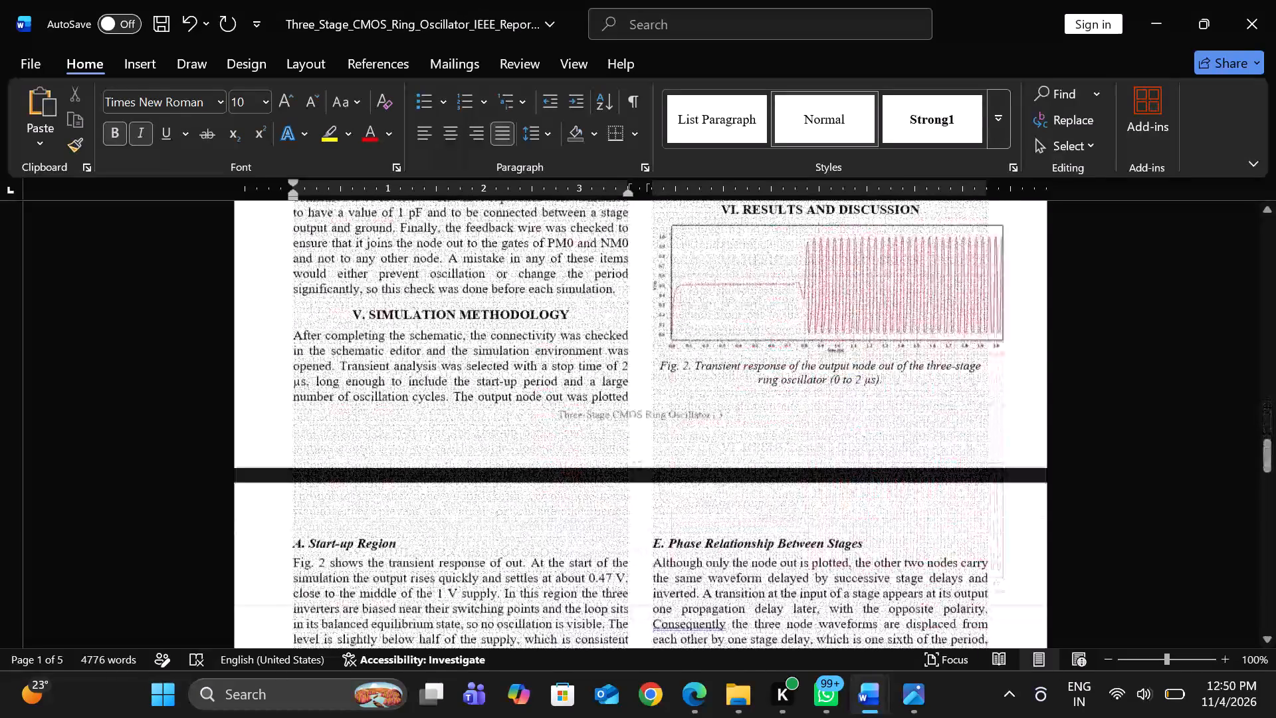
scroll(617, 526, down, 3)
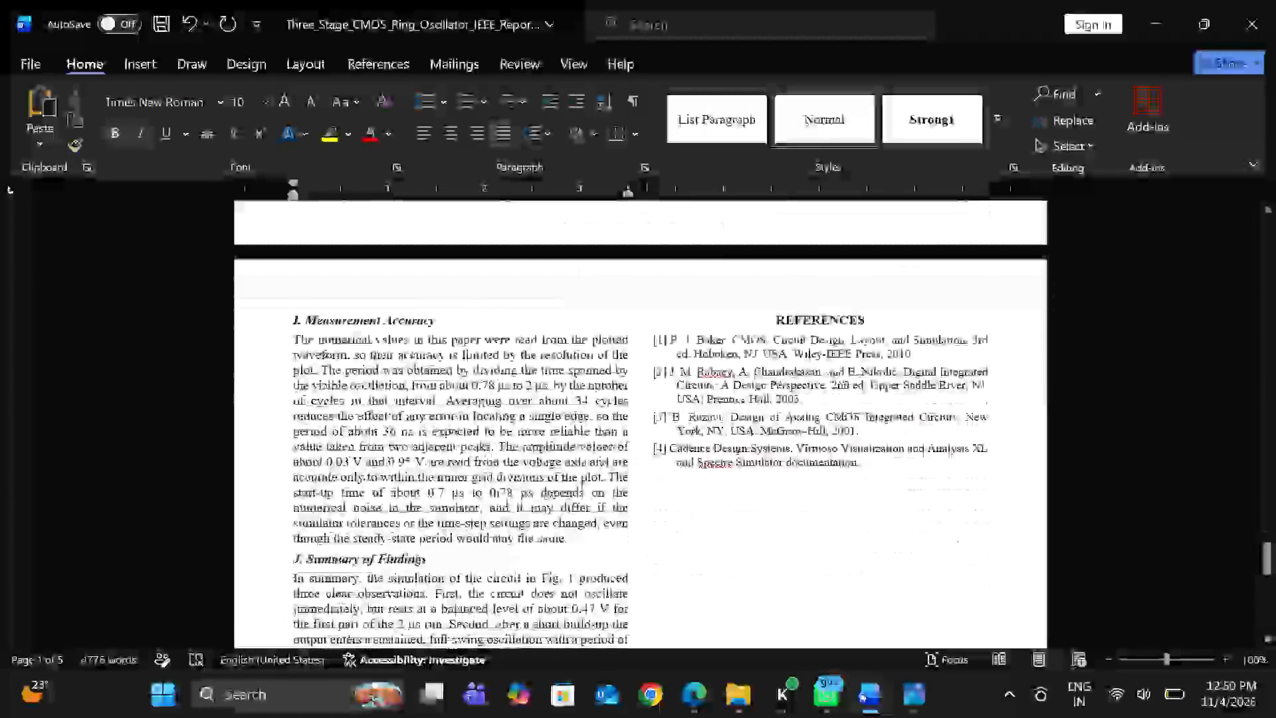
scroll(621, 548, up, 2)
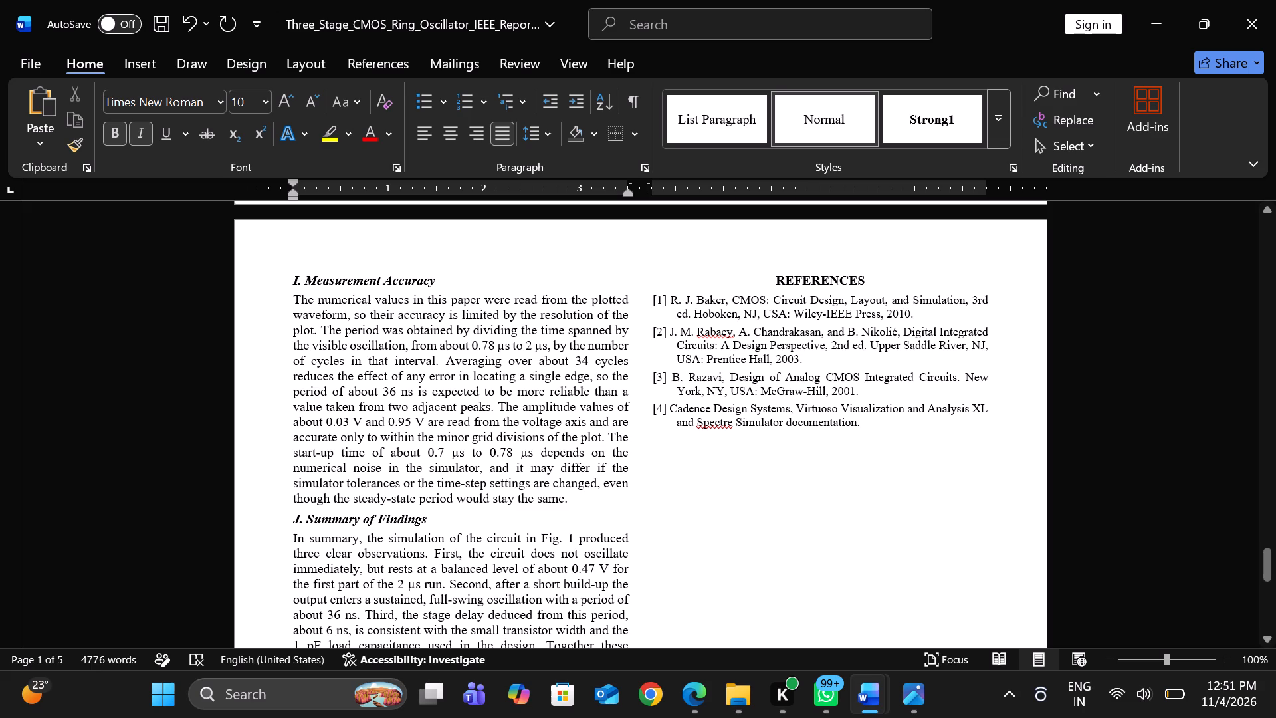
scroll(752, 471, down, 3)
scroll(752, 471, up, 7)
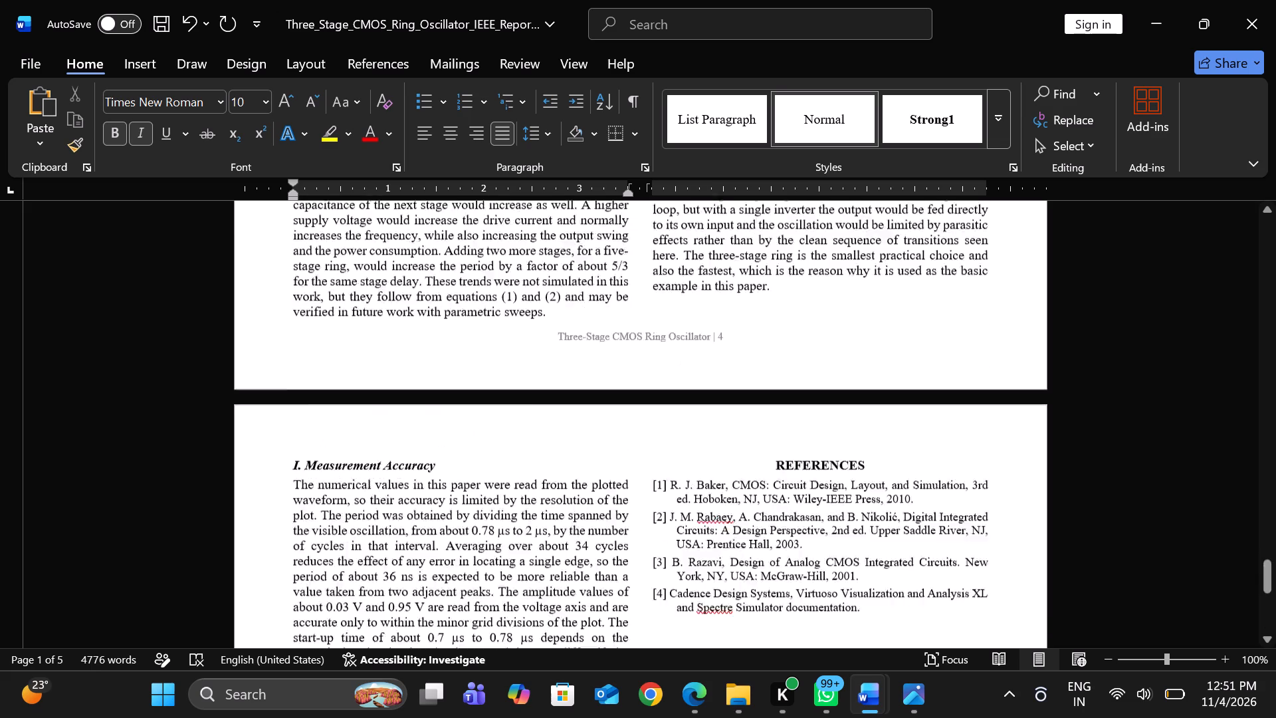
scroll(752, 471, up, 12)
scroll(752, 471, down, 1)
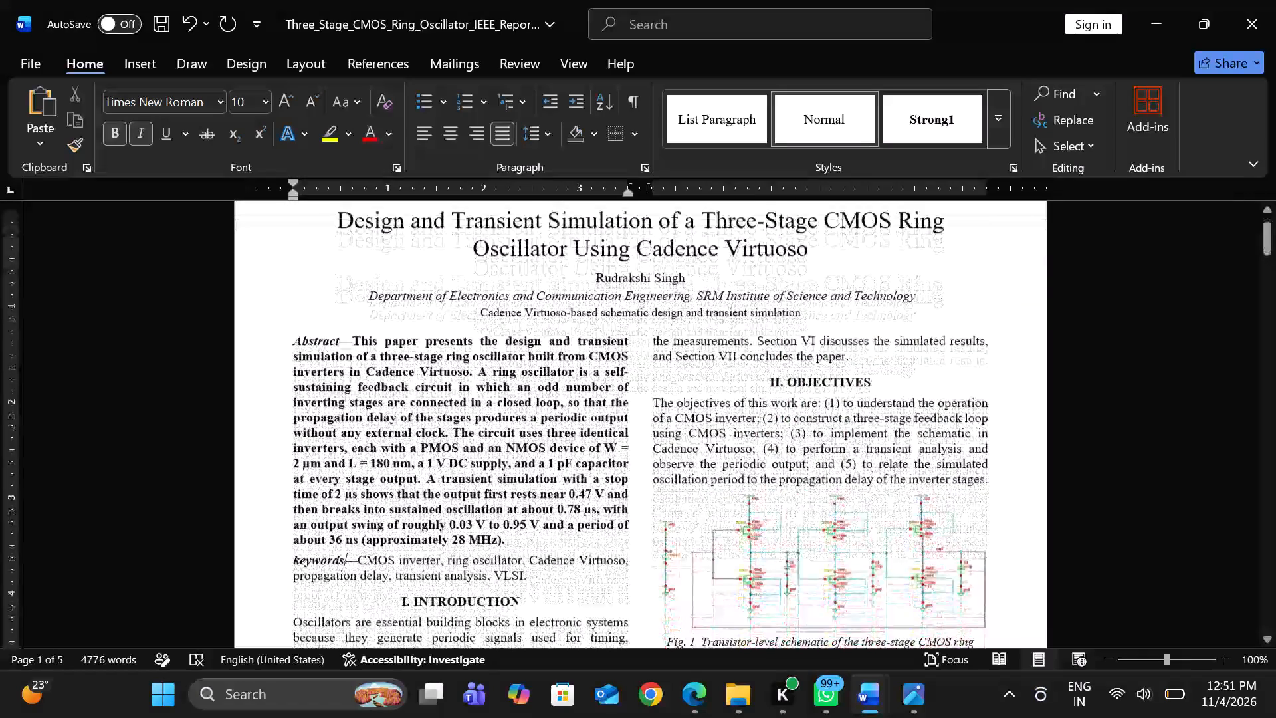
scroll(752, 471, down, 1)
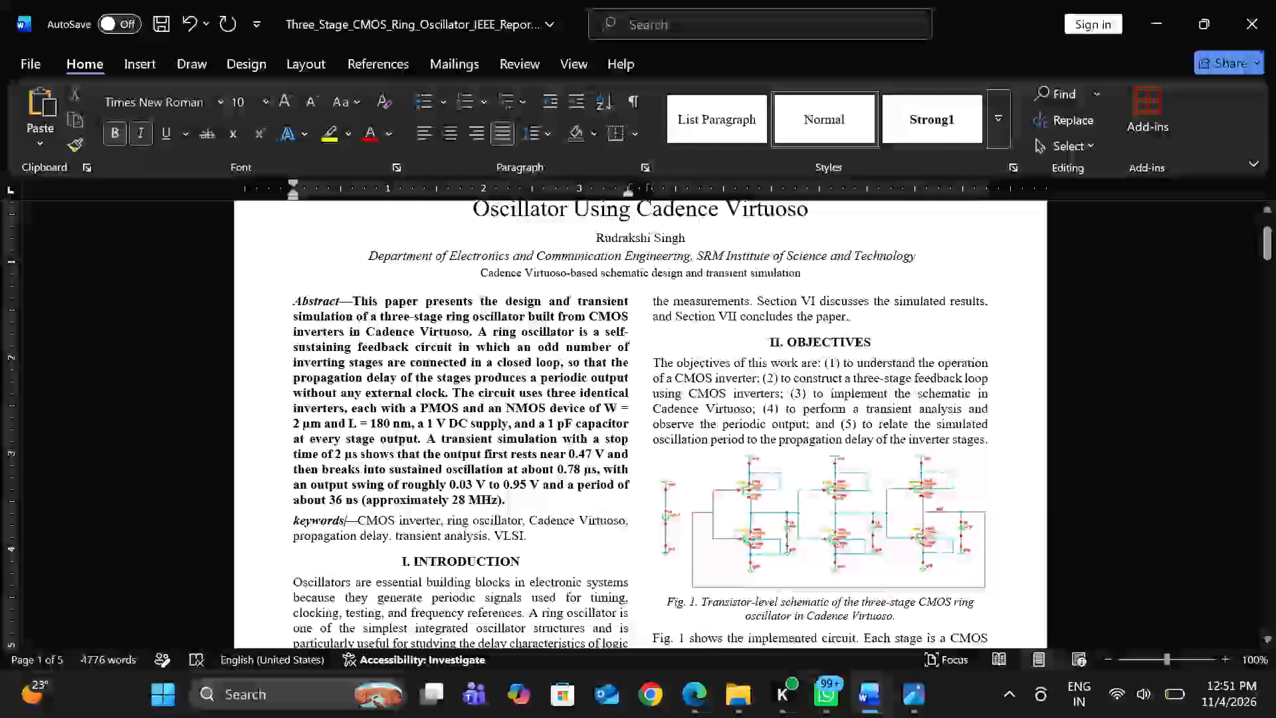
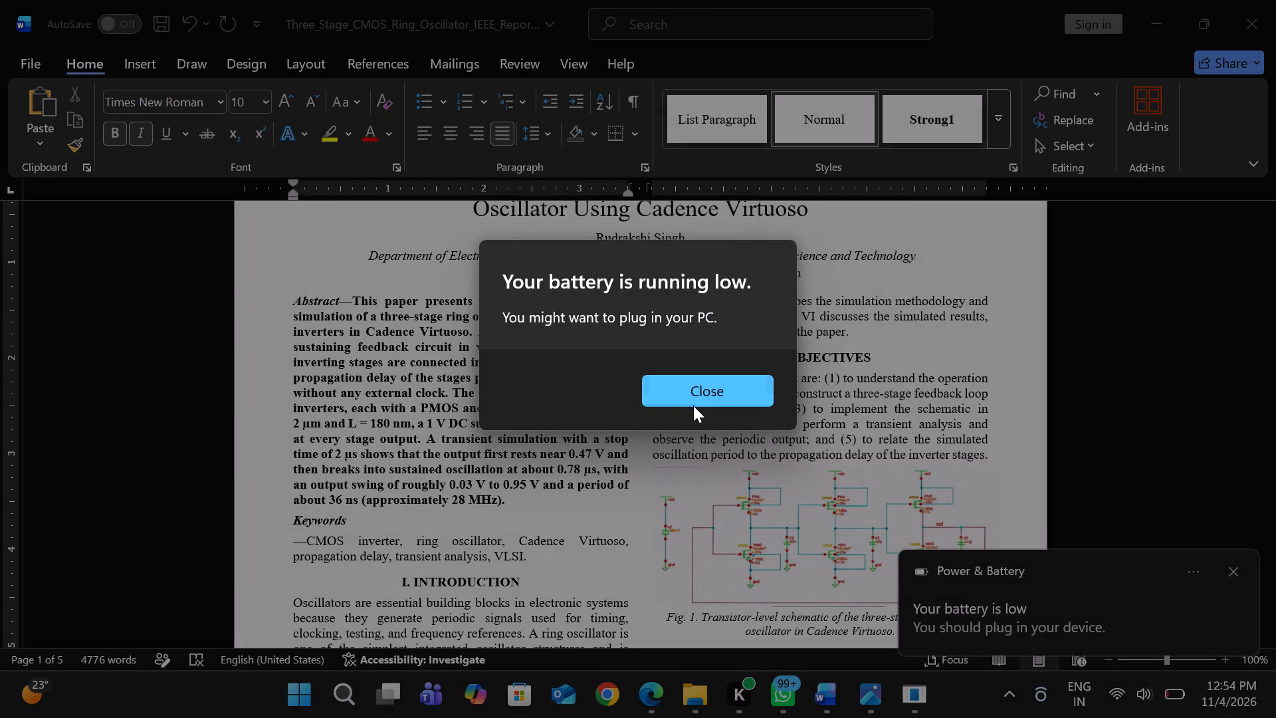
Dismiss the low-battery alerts and save the edited ring oscillator report under its existing file name.
click(696, 401)
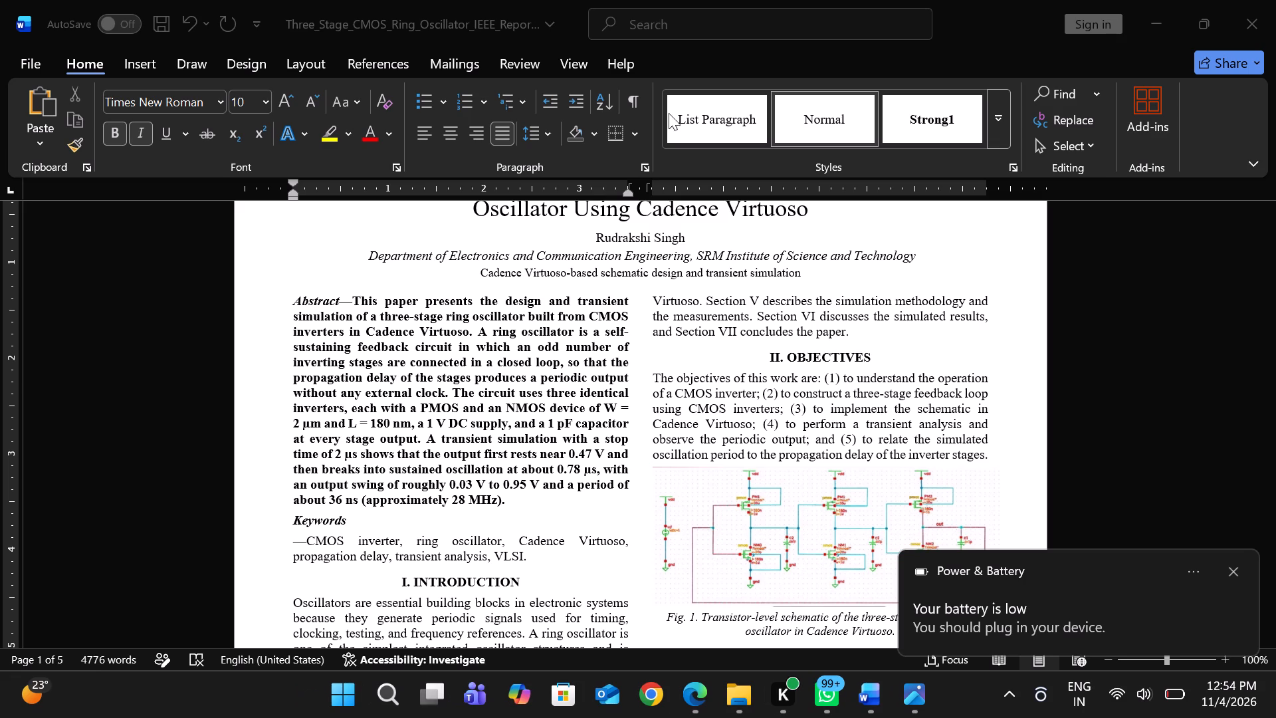
click(156, 14)
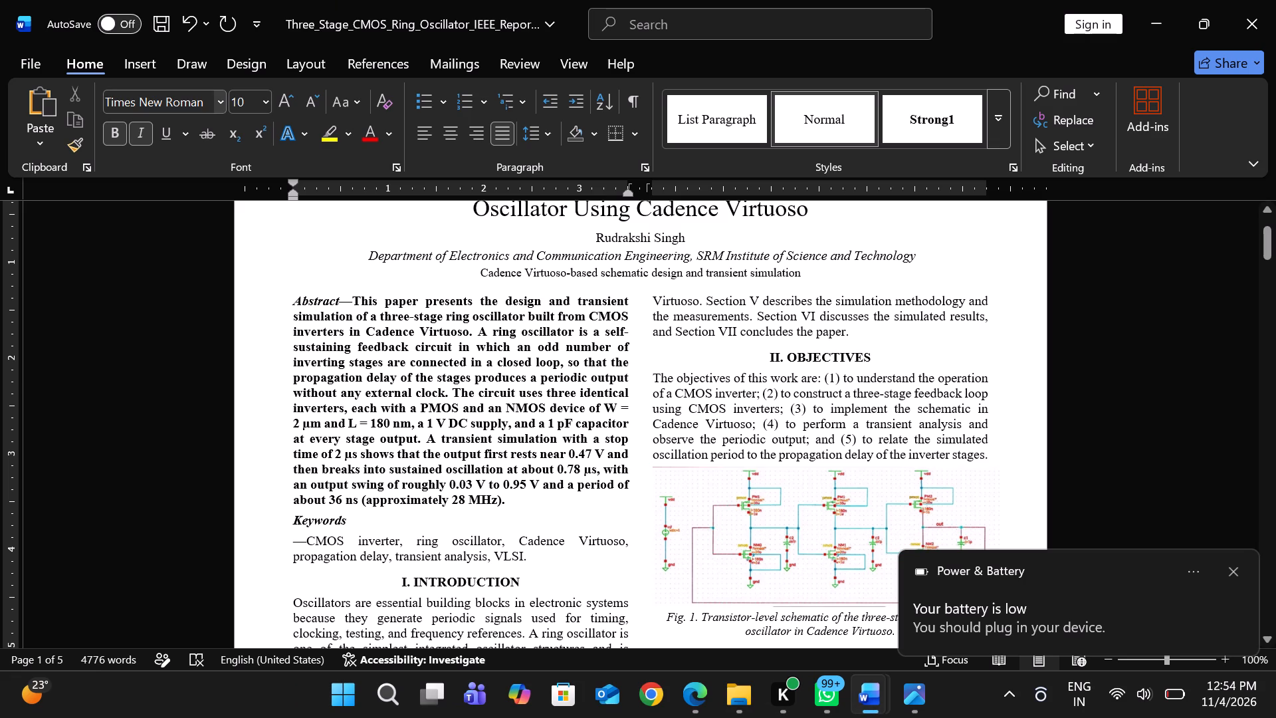
click(1100, 385)
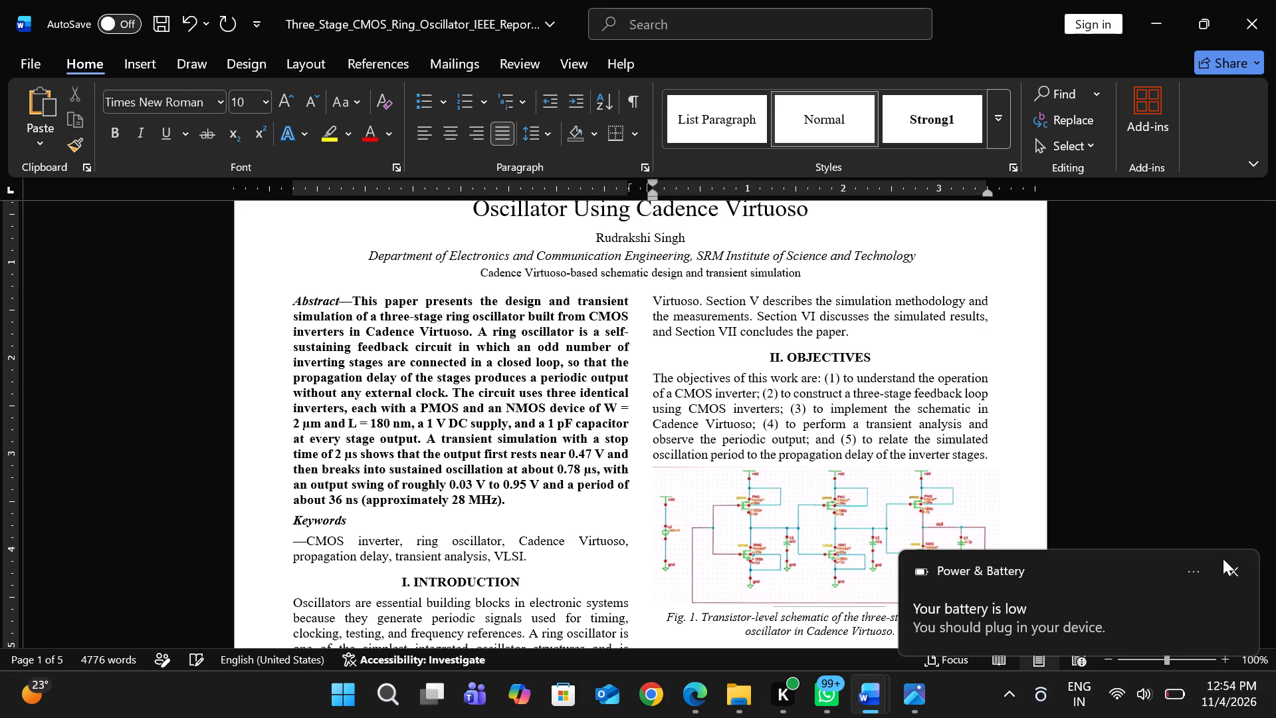
click(1233, 570)
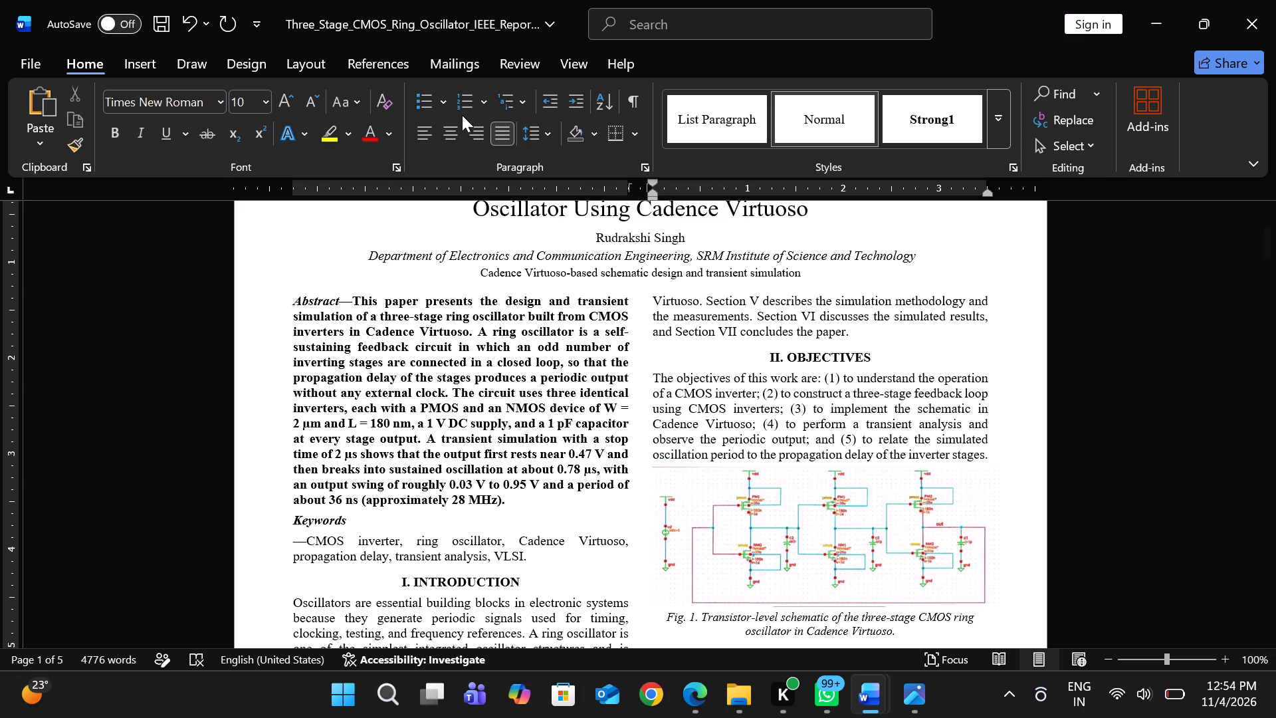
click(158, 23)
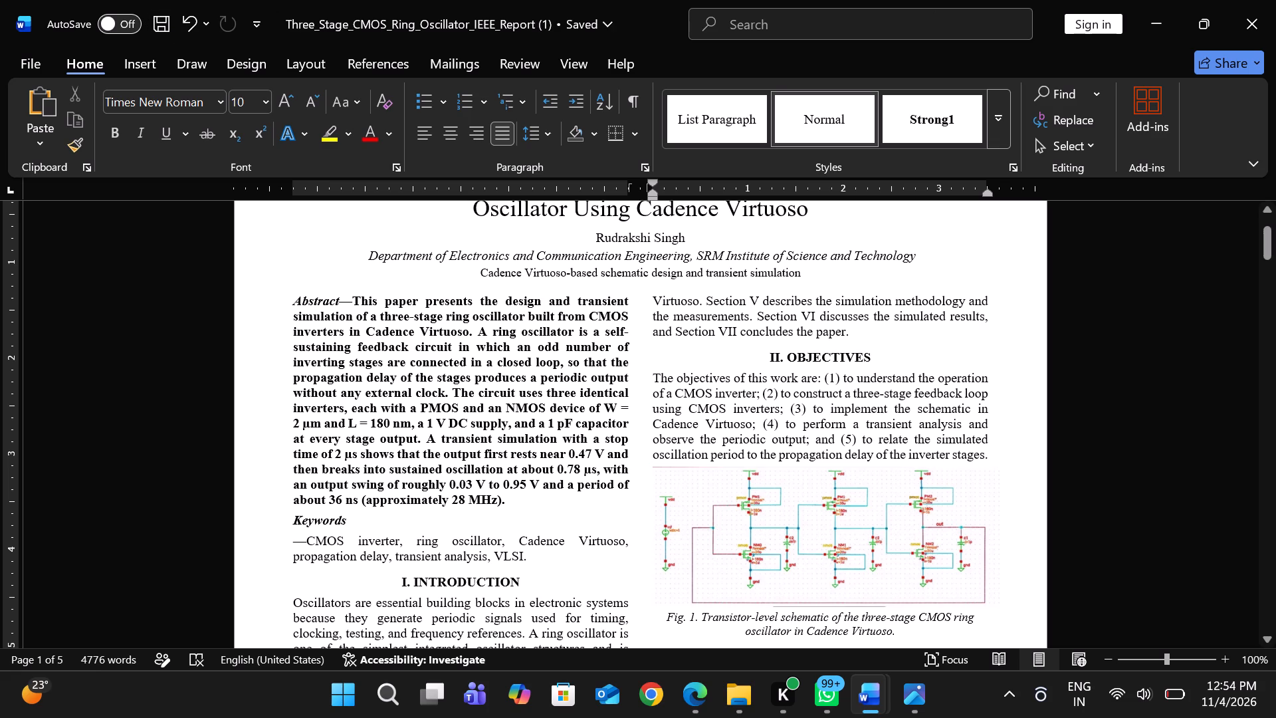
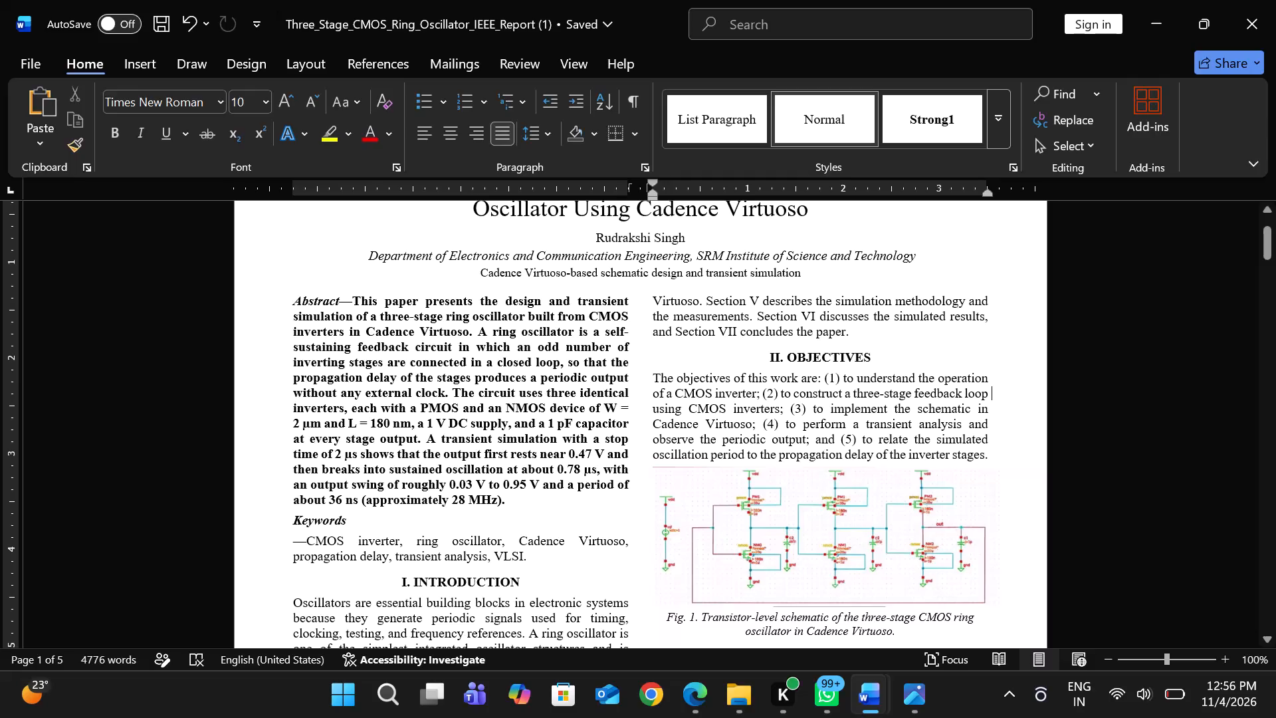
Close the Gift_a_Smile_Internship_Report (2) document and the image viewer, and return to the ring oscillator report.
scroll(1059, 345, down, 19)
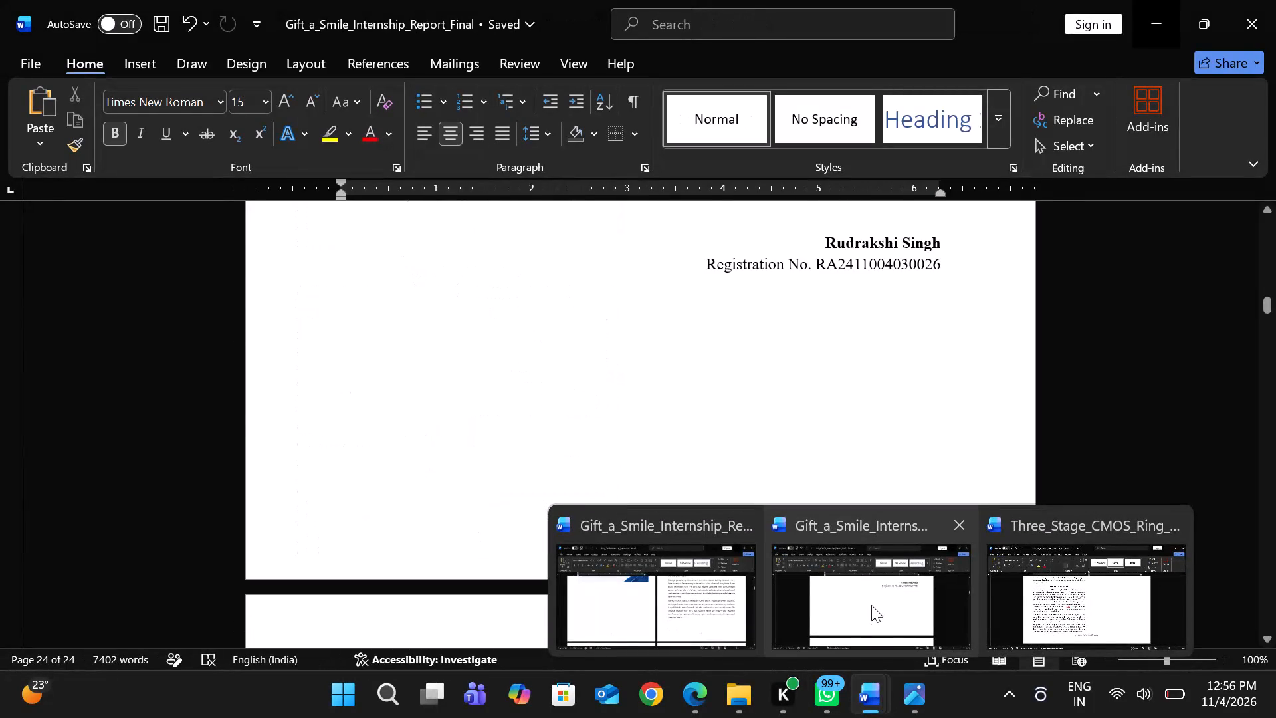
click(871, 605)
scroll(835, 439, up, 4)
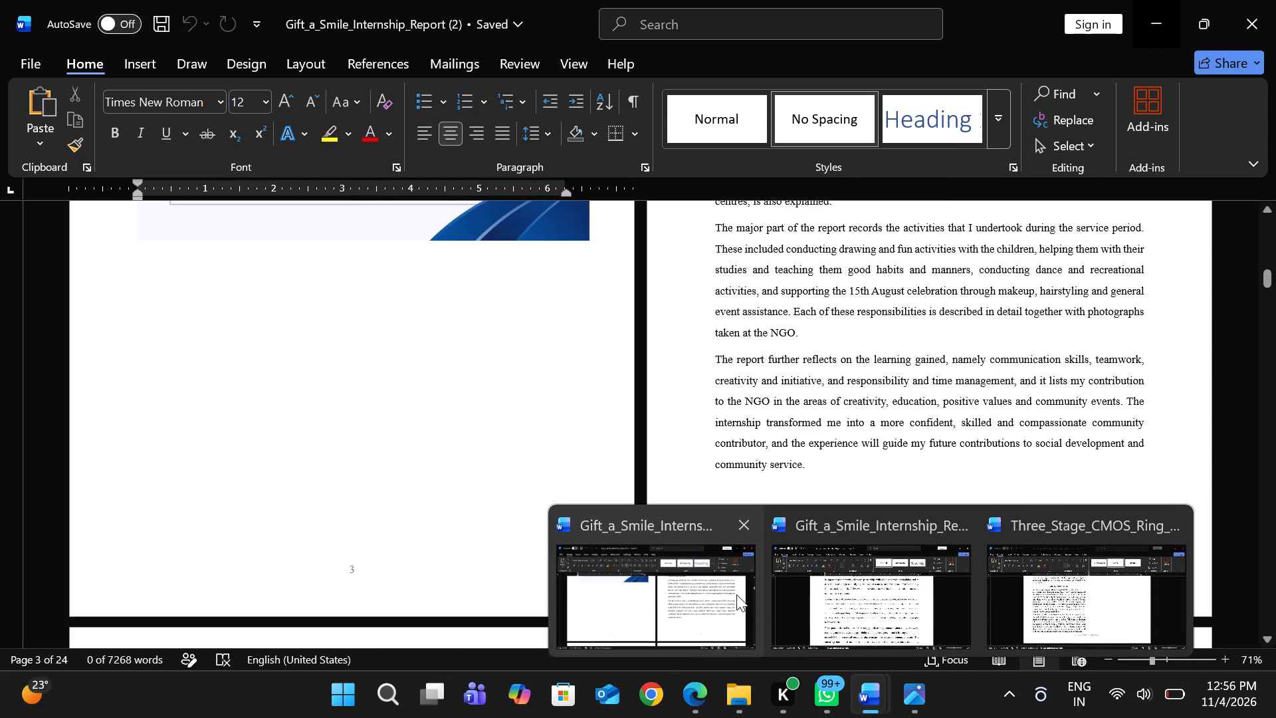
click(750, 526)
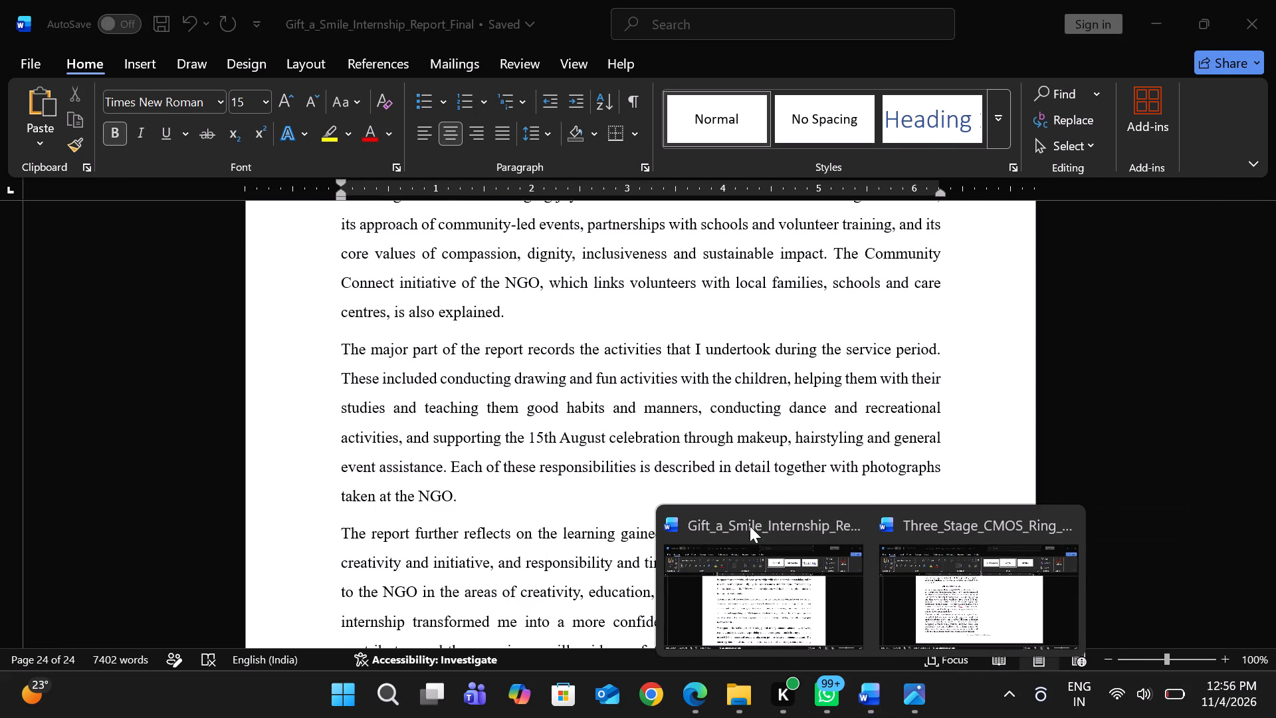
click(978, 596)
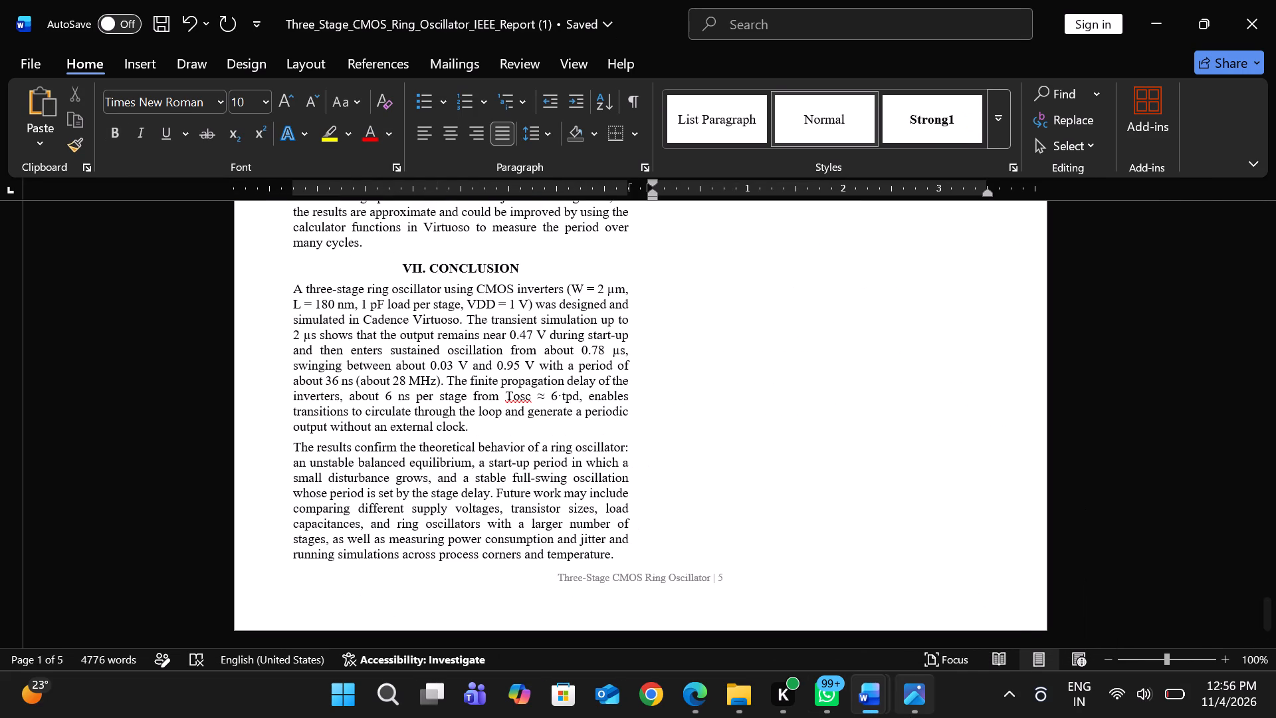
click(1010, 529)
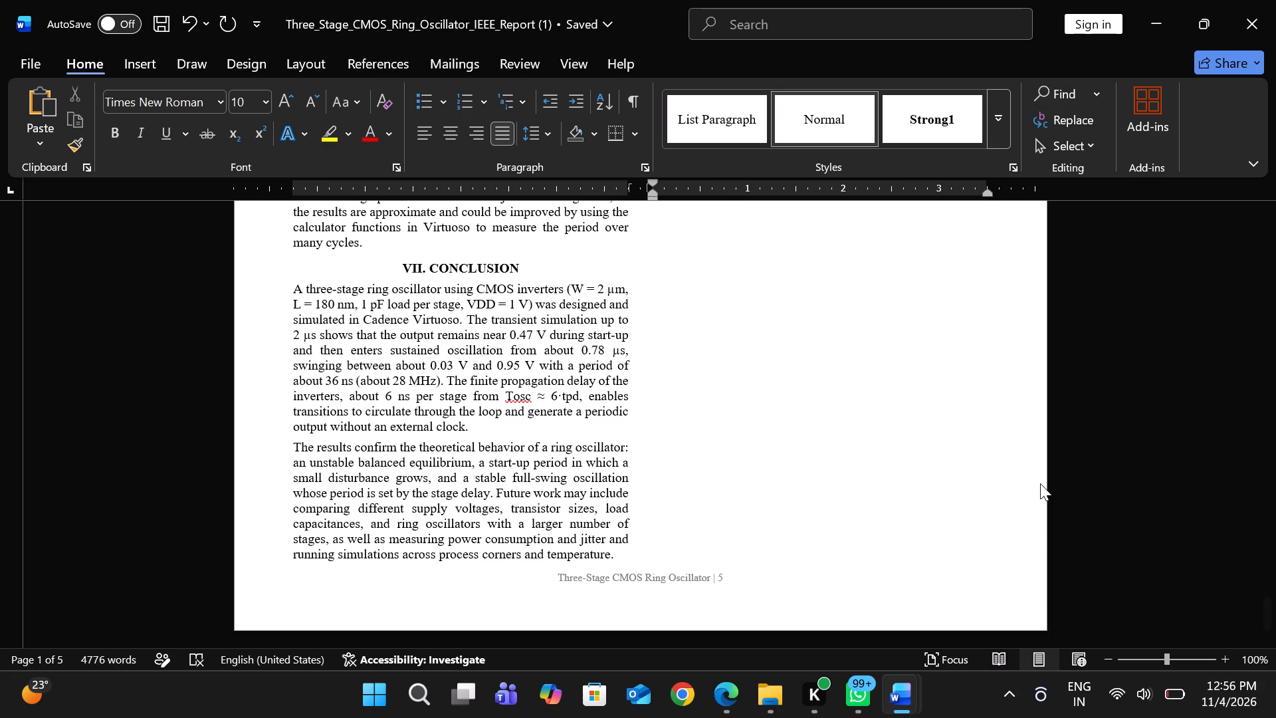
Review the ring oscillator report from the conclusion back up through the simulation results discussion.
scroll(547, 478, up, 2)
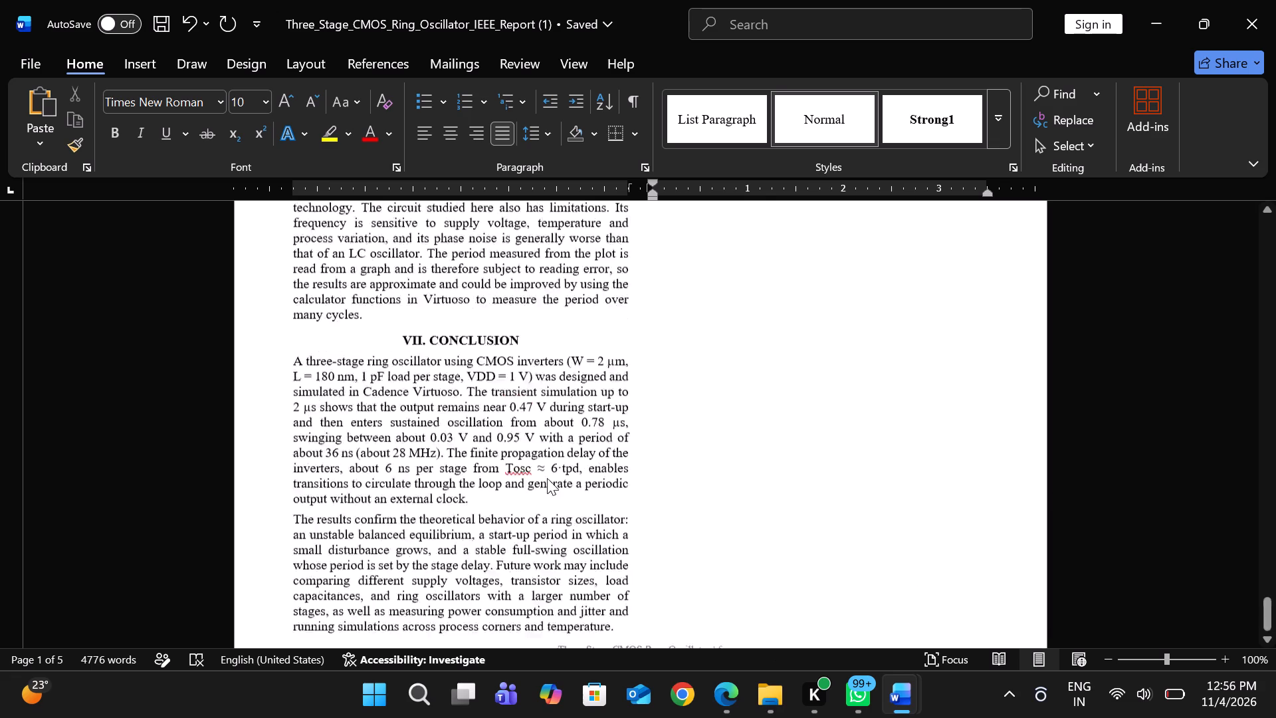
scroll(547, 478, up, 3)
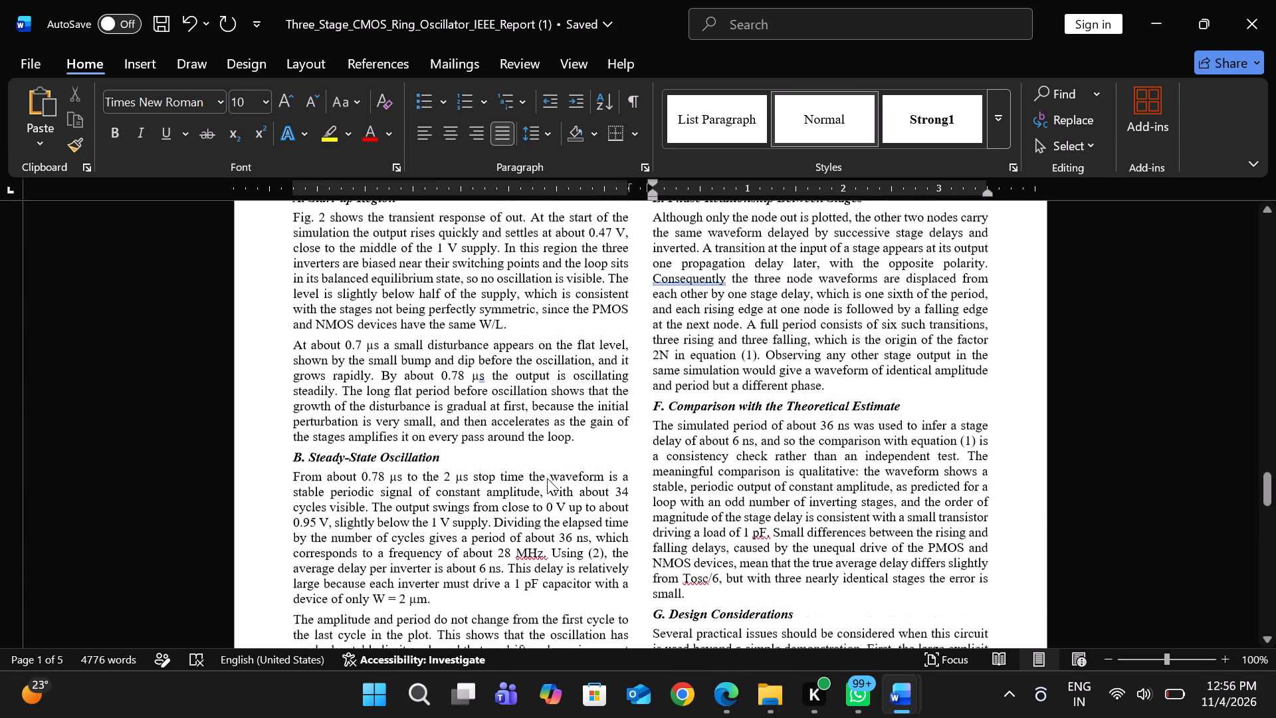
scroll(547, 478, up, 3)
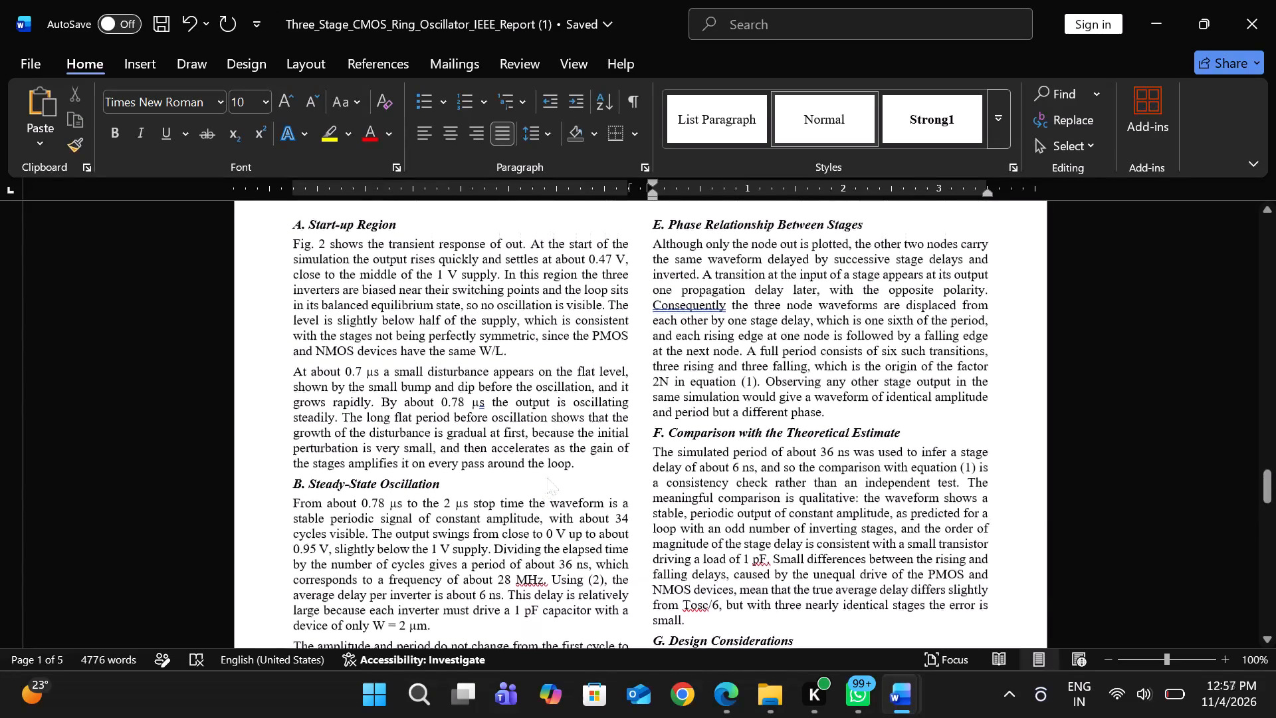
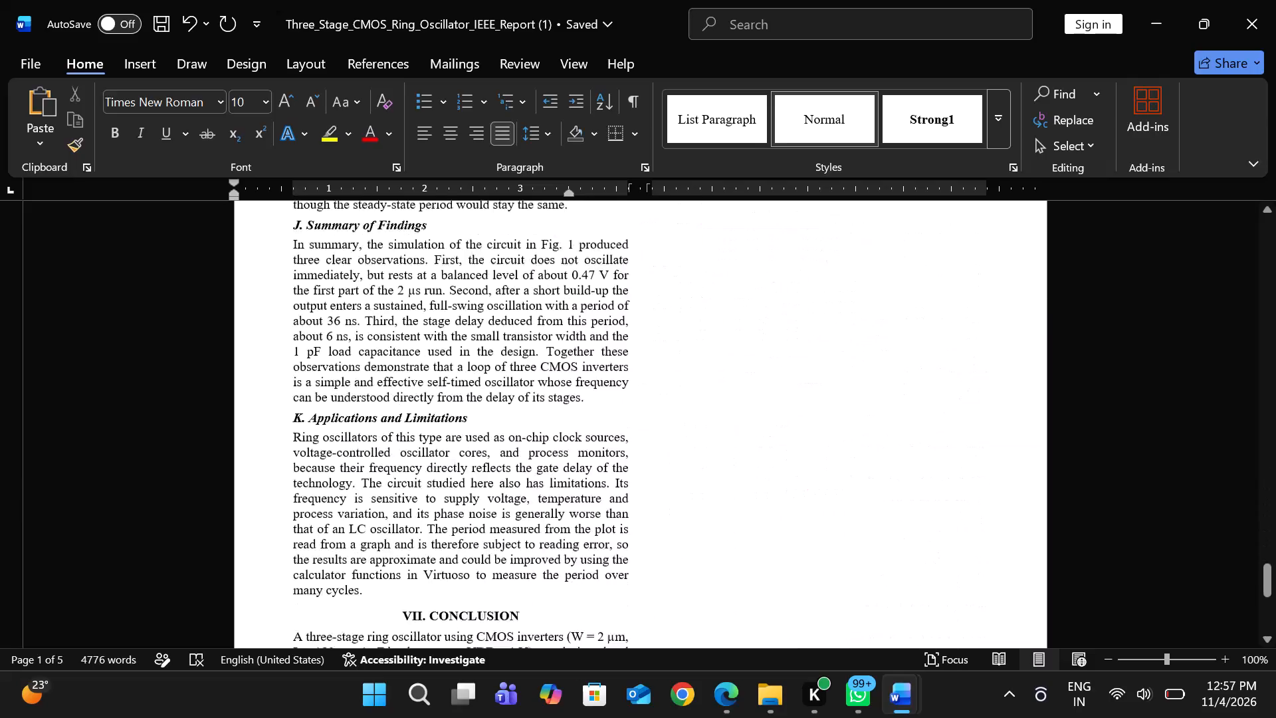
Copy the text of the first entry in the References list, the Baker CMOS: Circuit Design, Layout, and Simulation citation.
scroll(642, 435, down, 6)
scroll(642, 435, up, 7)
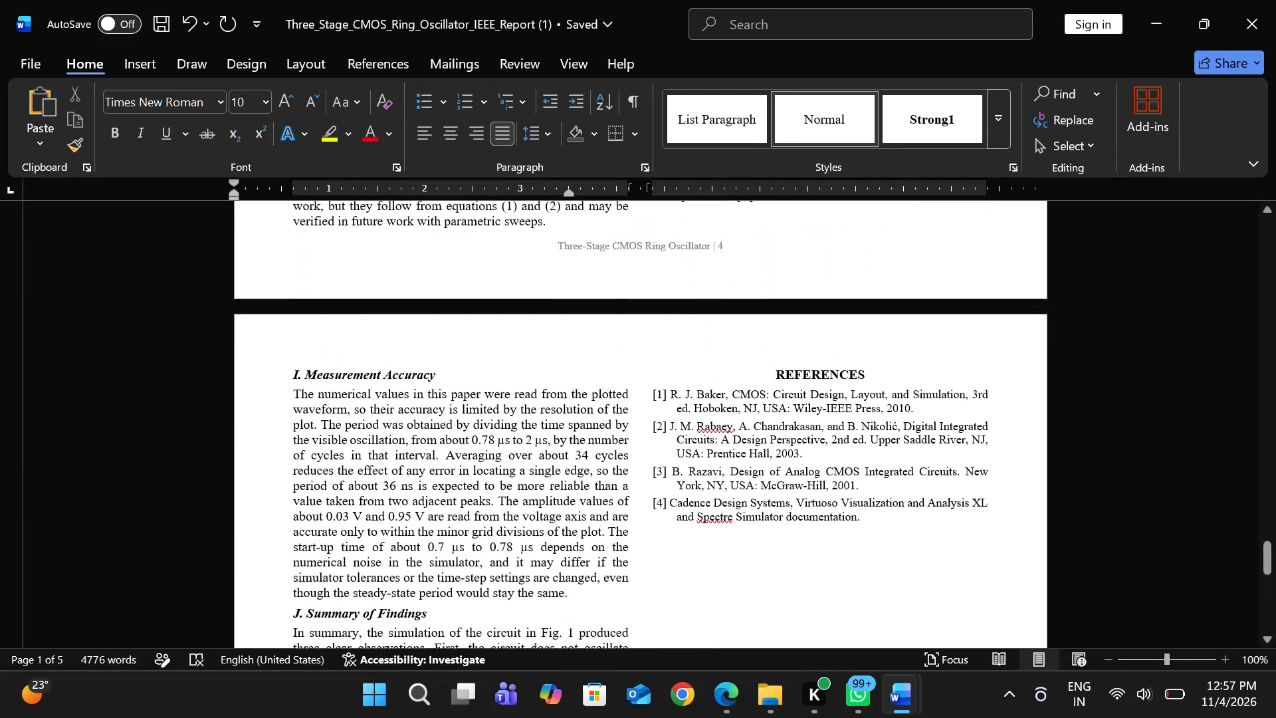
scroll(642, 435, up, 1)
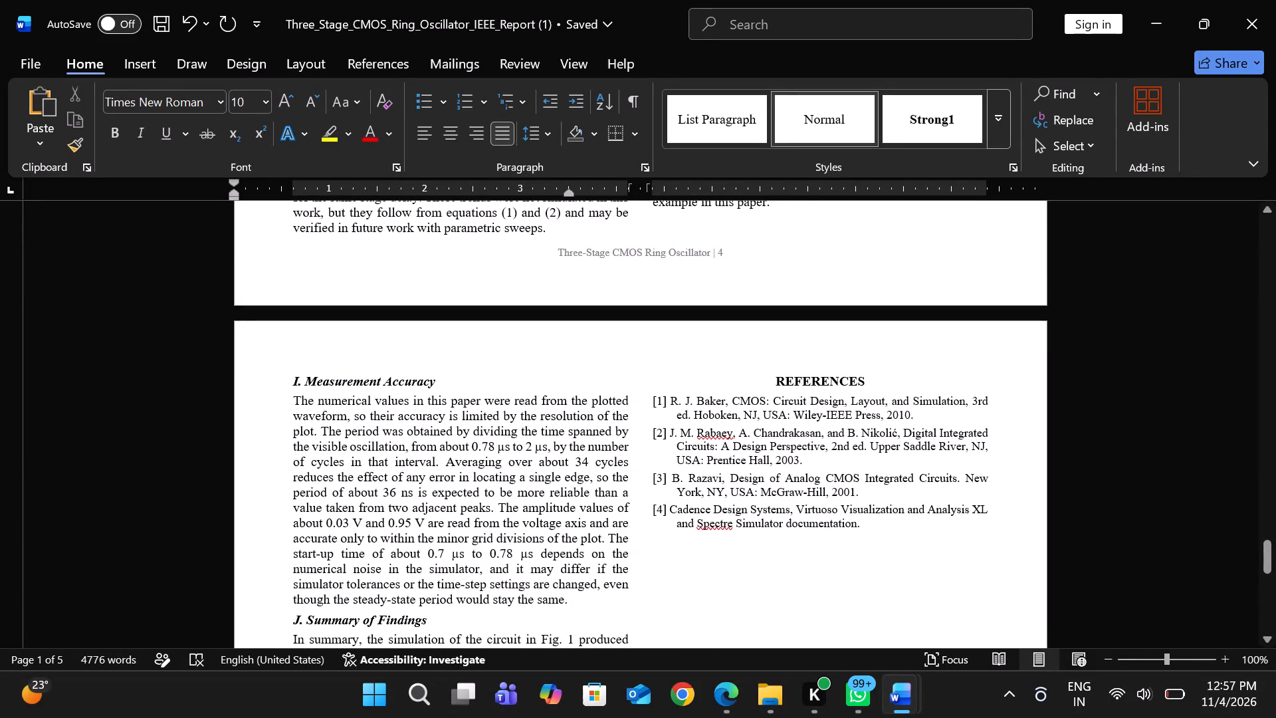
drag(668, 400, 846, 408)
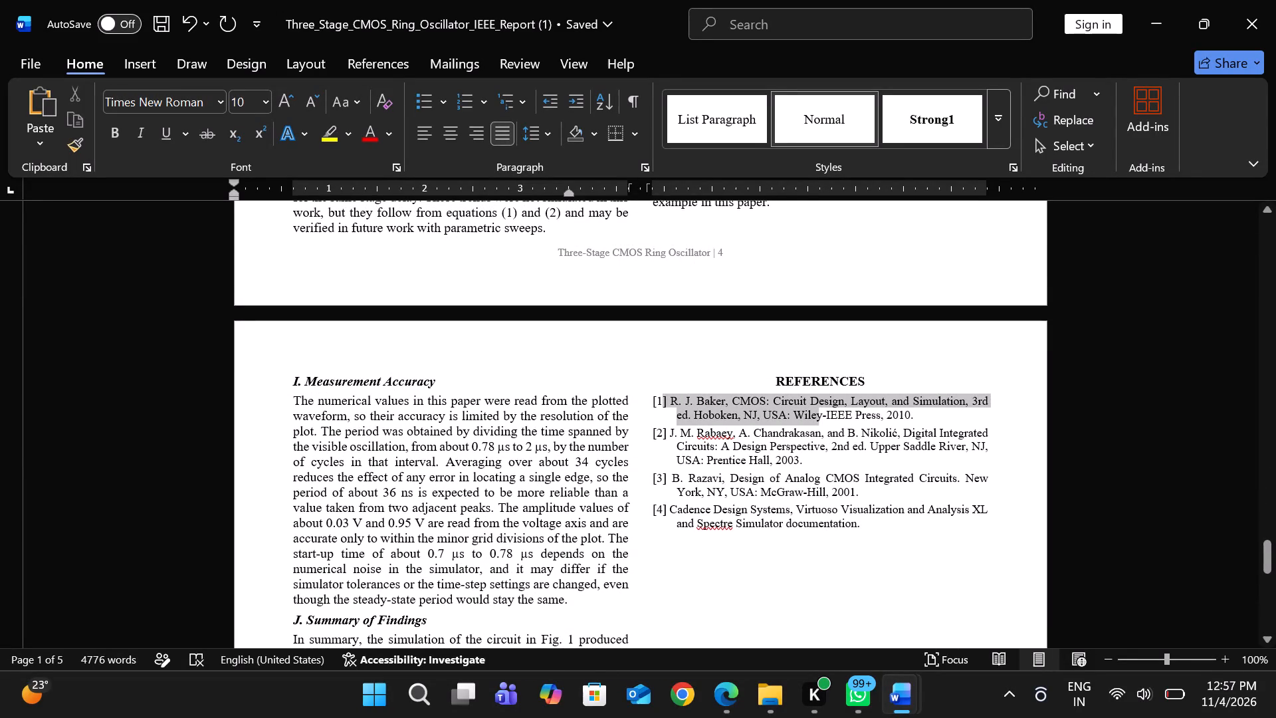
drag(846, 408, 910, 416)
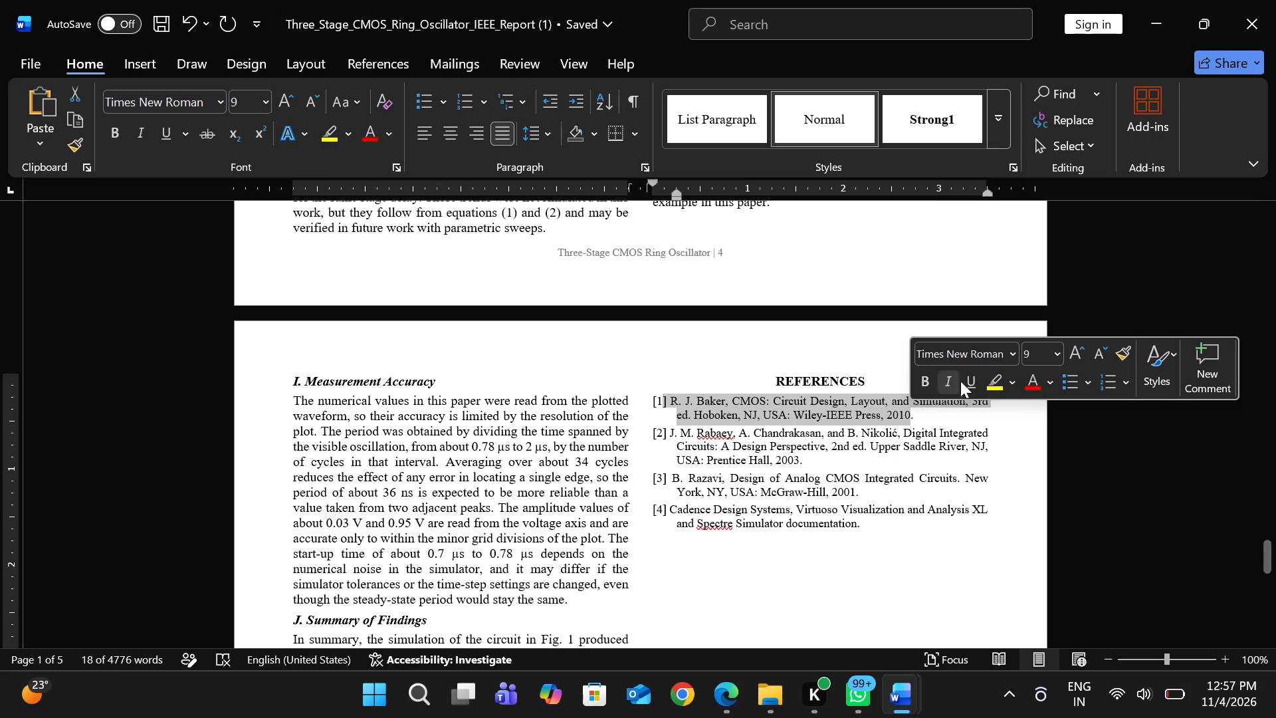
key(ctrl+c)
click(851, 321)
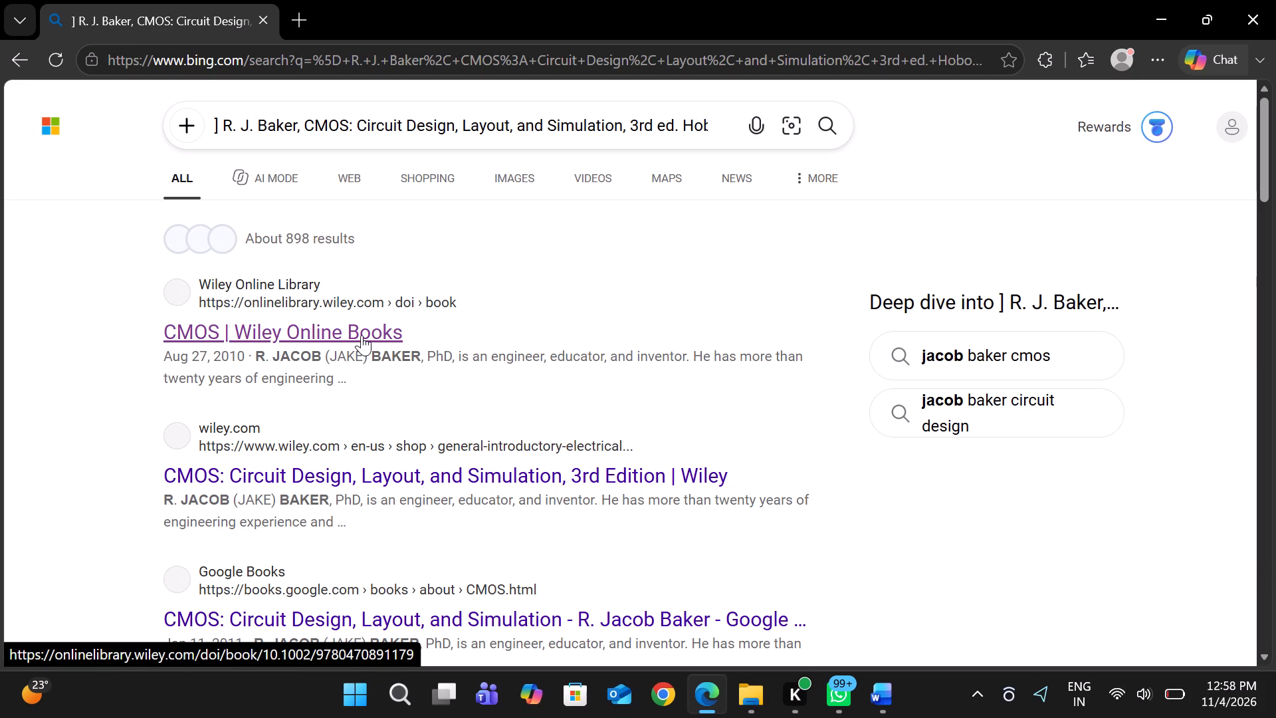
Open the Wiley result for CMOS: Circuit Design, Layout, and Simulation, 3rd Edition and skim its product page.
click(428, 486)
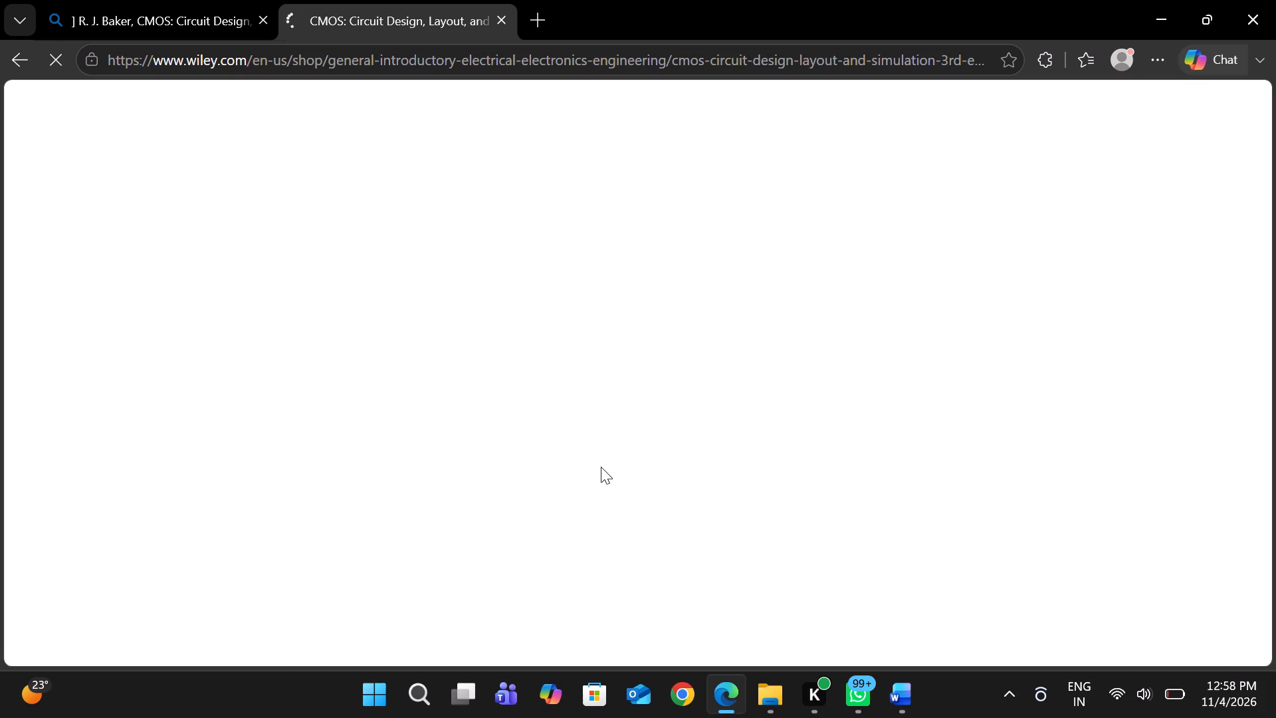
scroll(601, 467, down, 1)
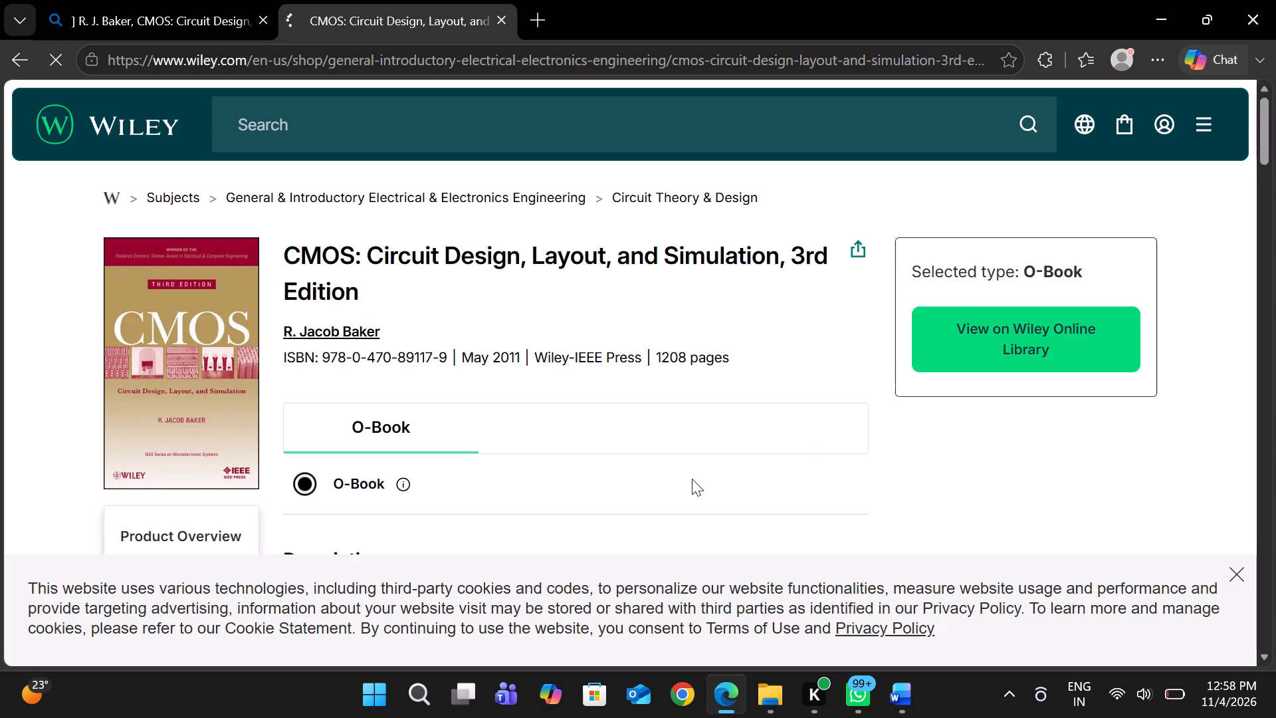
scroll(692, 479, down, 10)
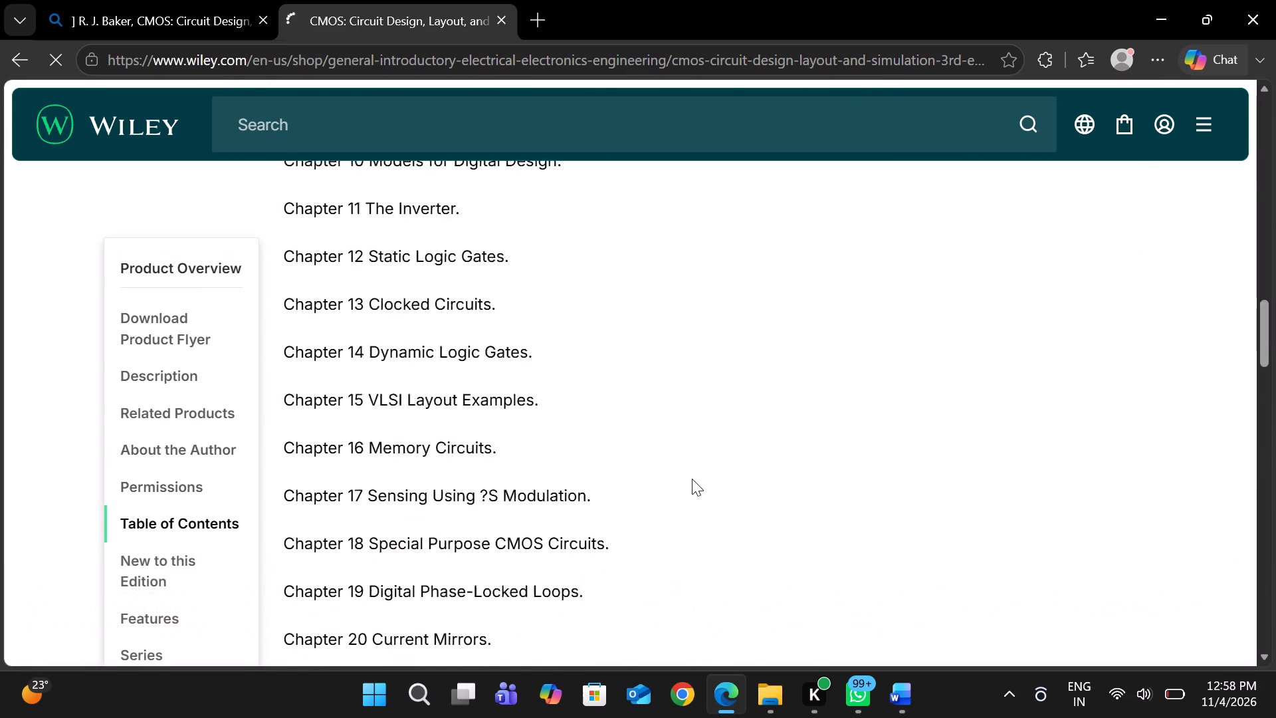
scroll(692, 479, down, 1)
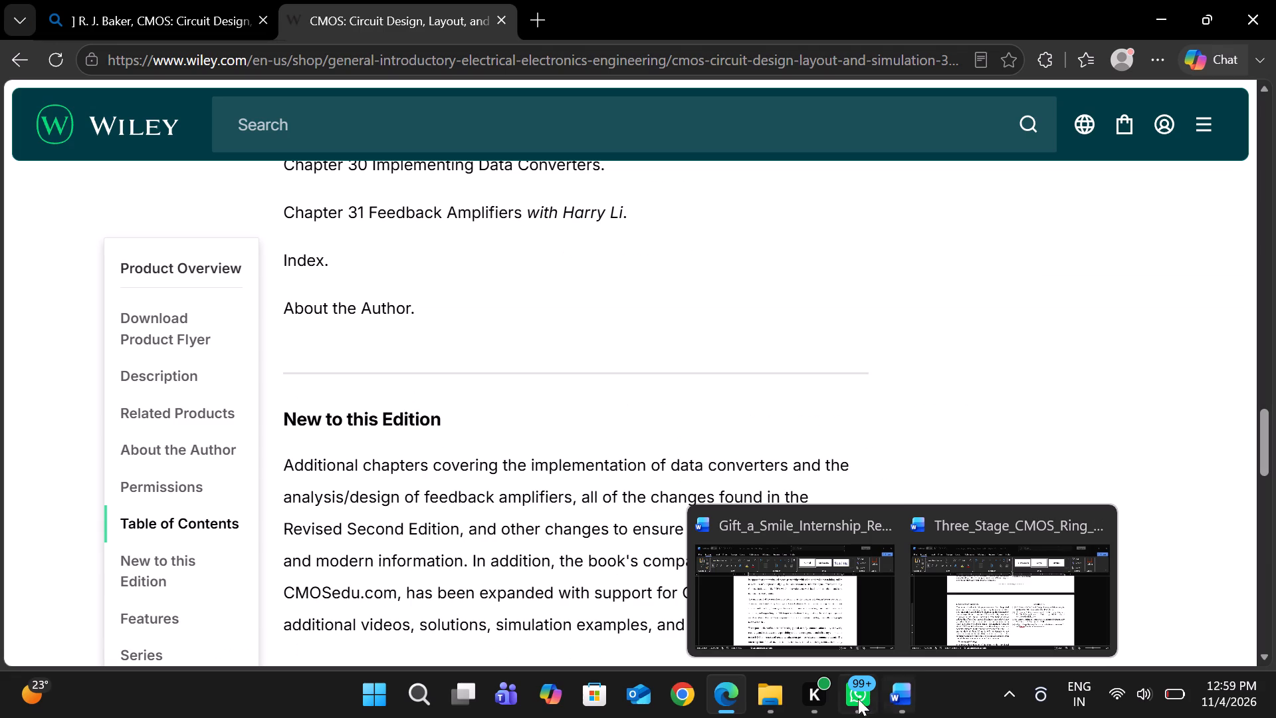
Examine the book's table of contents, new-edition notes and features, and return to its title and publication details.
scroll(794, 404, up, 4)
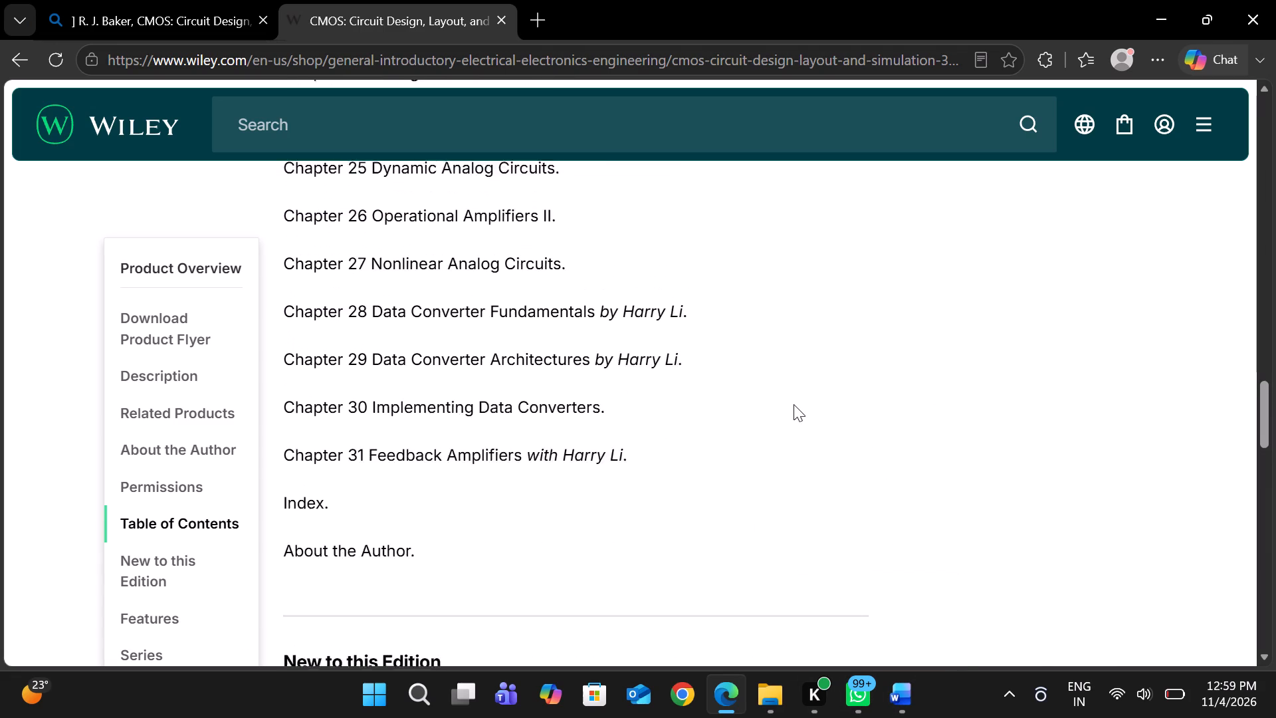
scroll(794, 404, up, 3)
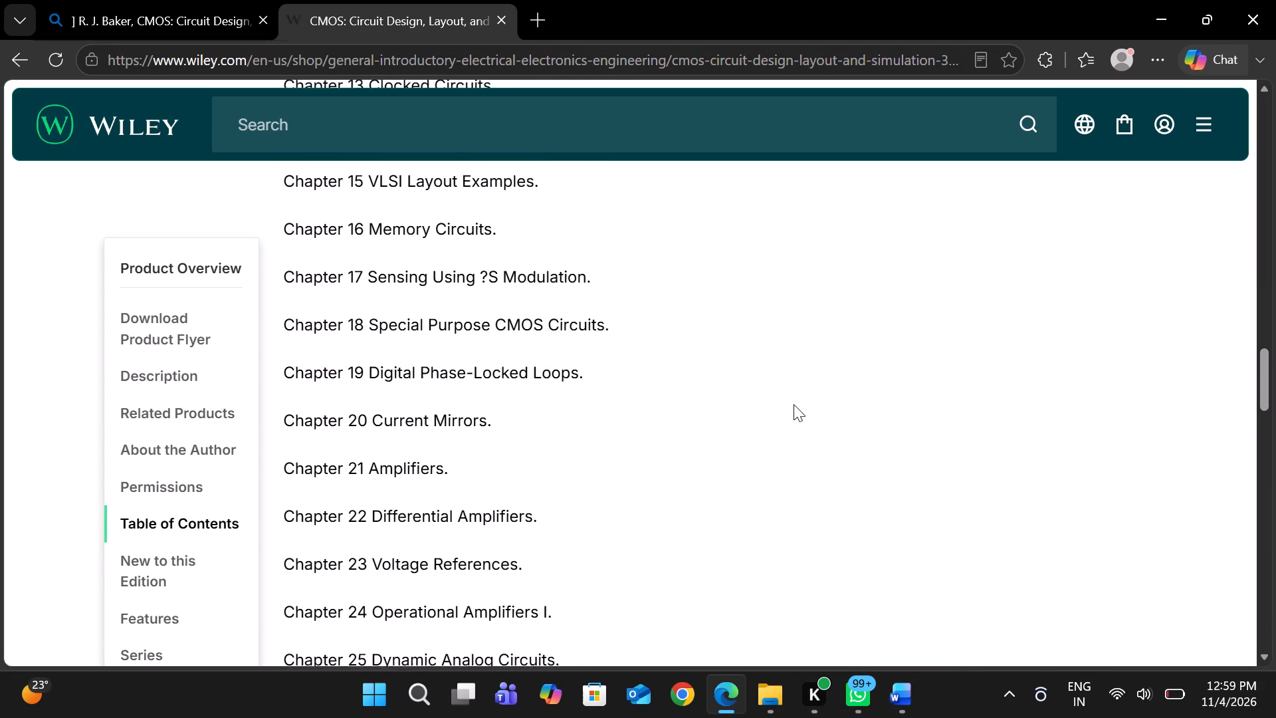
scroll(794, 404, up, 4)
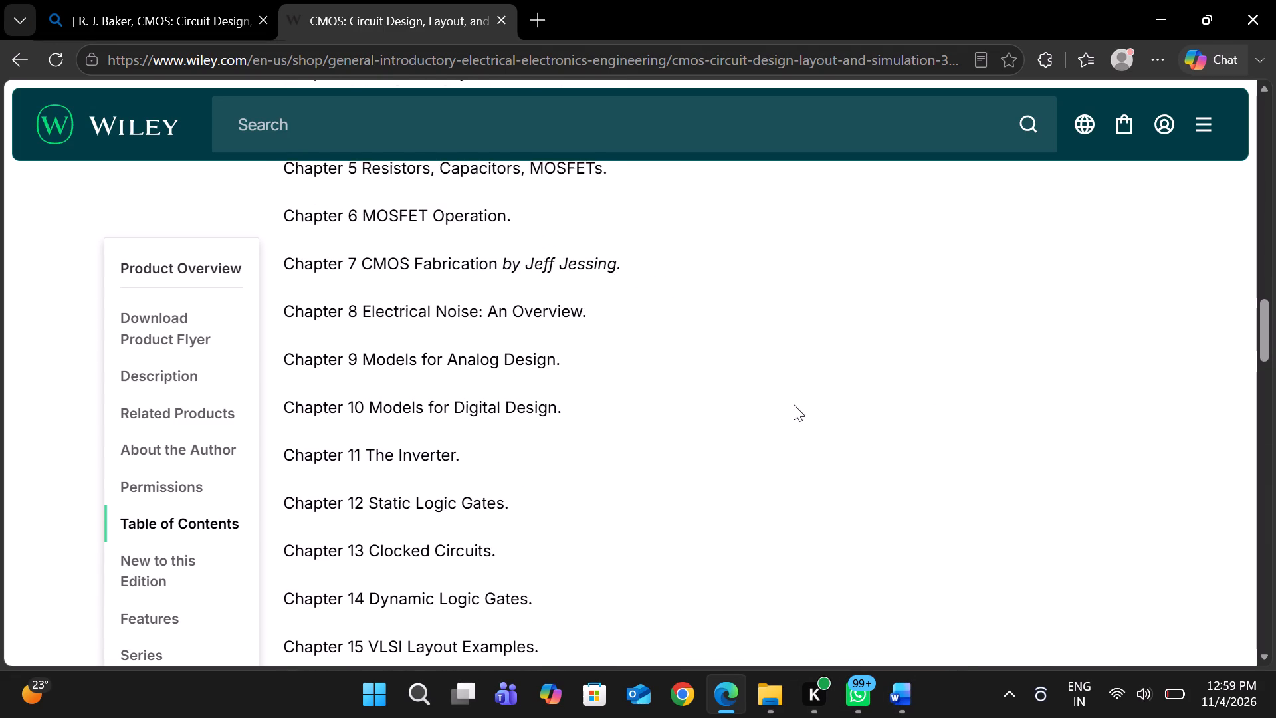
scroll(794, 404, up, 4)
scroll(794, 404, down, 1)
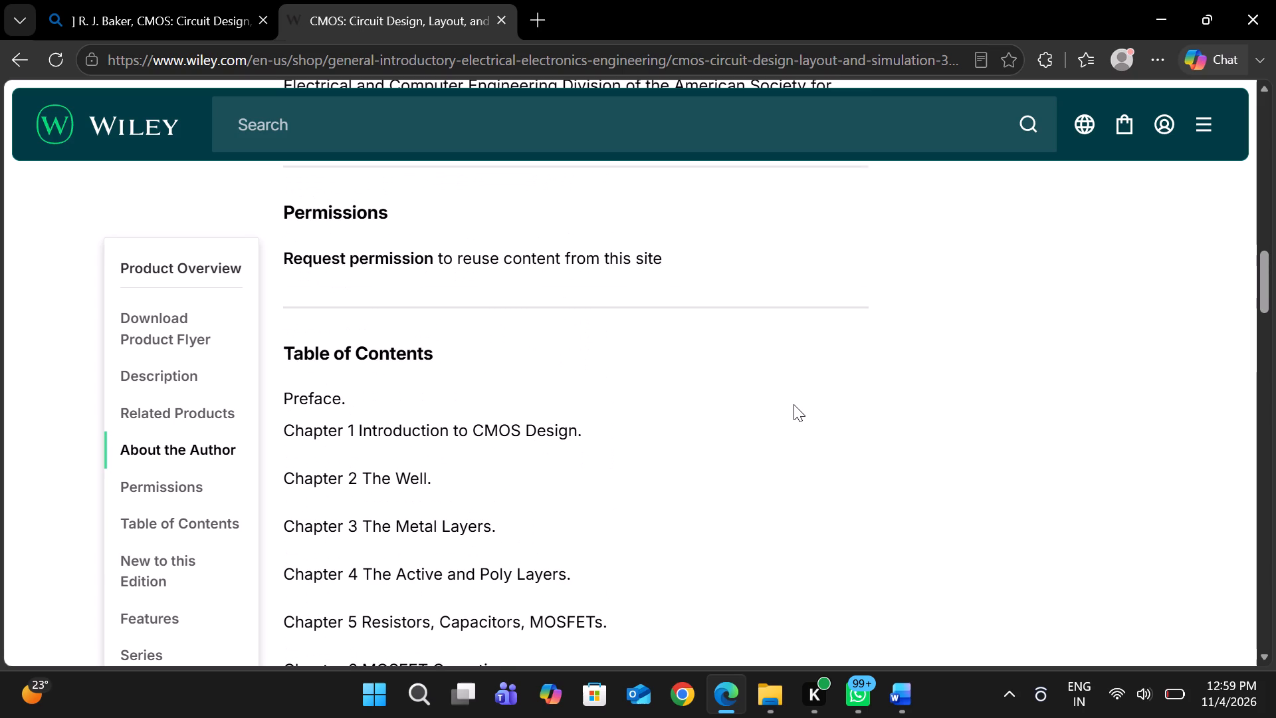
scroll(794, 404, down, 1)
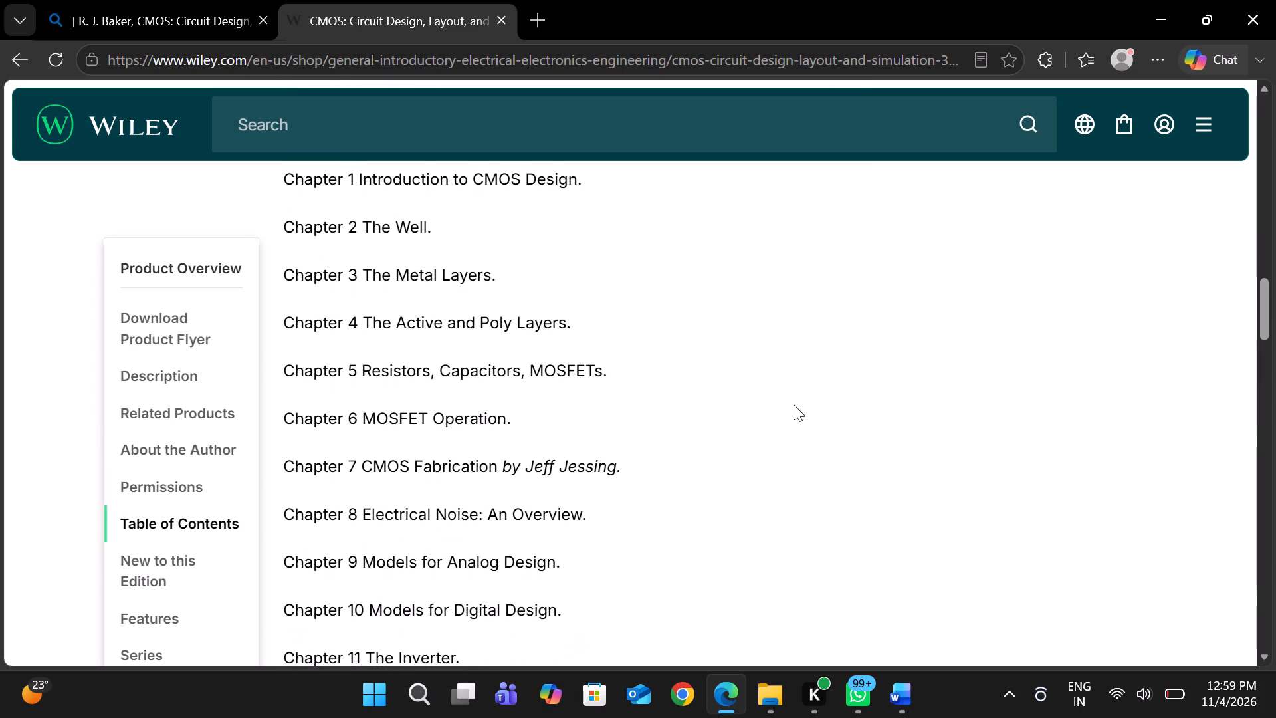
scroll(794, 404, down, 2)
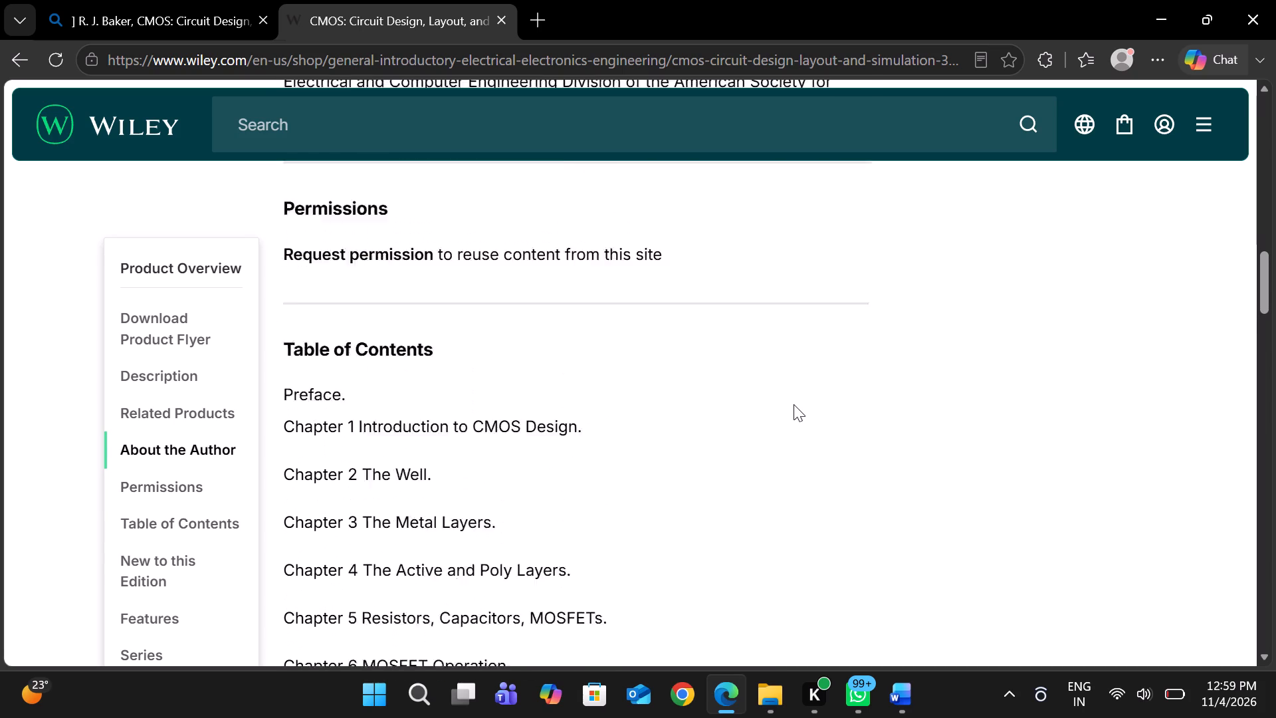
scroll(794, 404, down, 2)
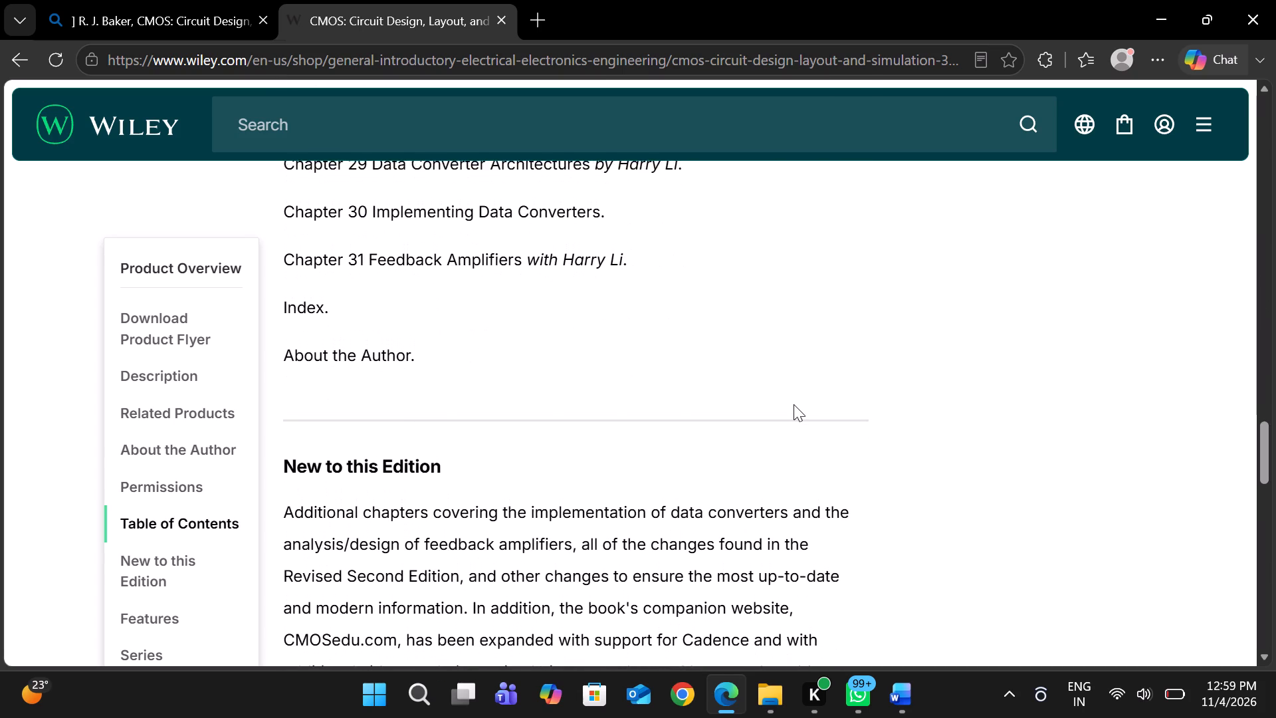
scroll(794, 404, down, 1)
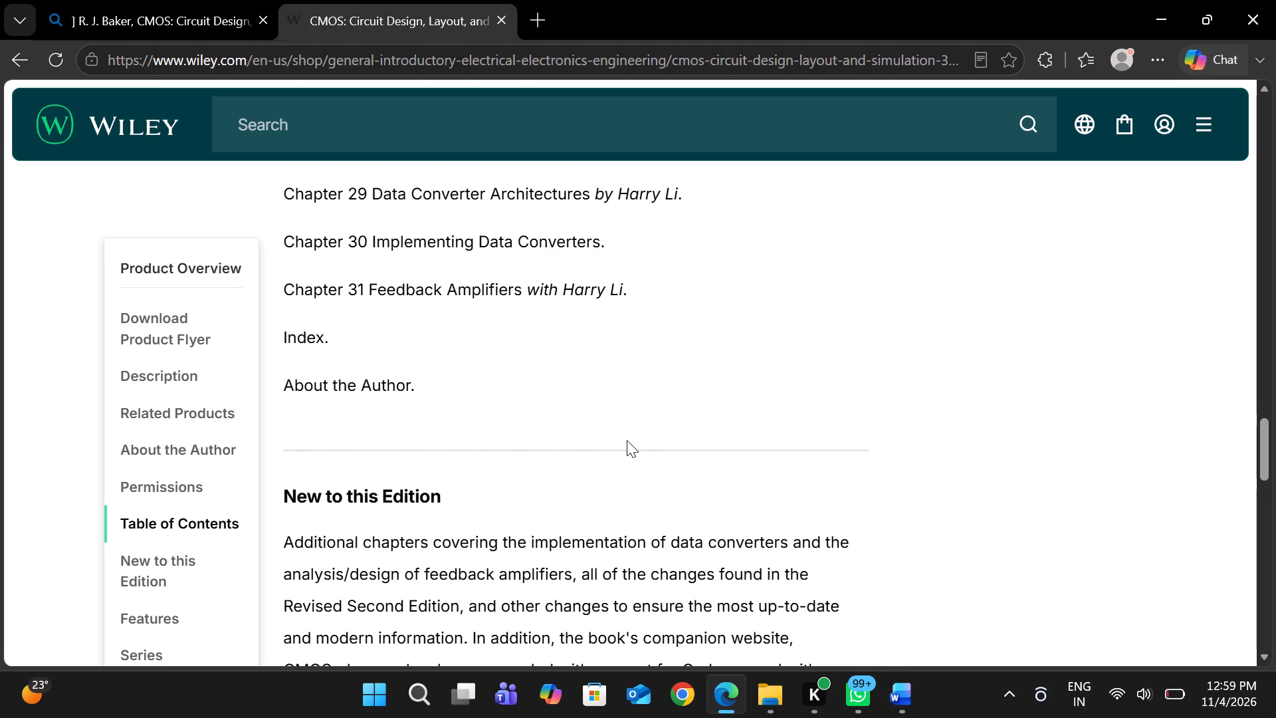
scroll(627, 440, up, 5)
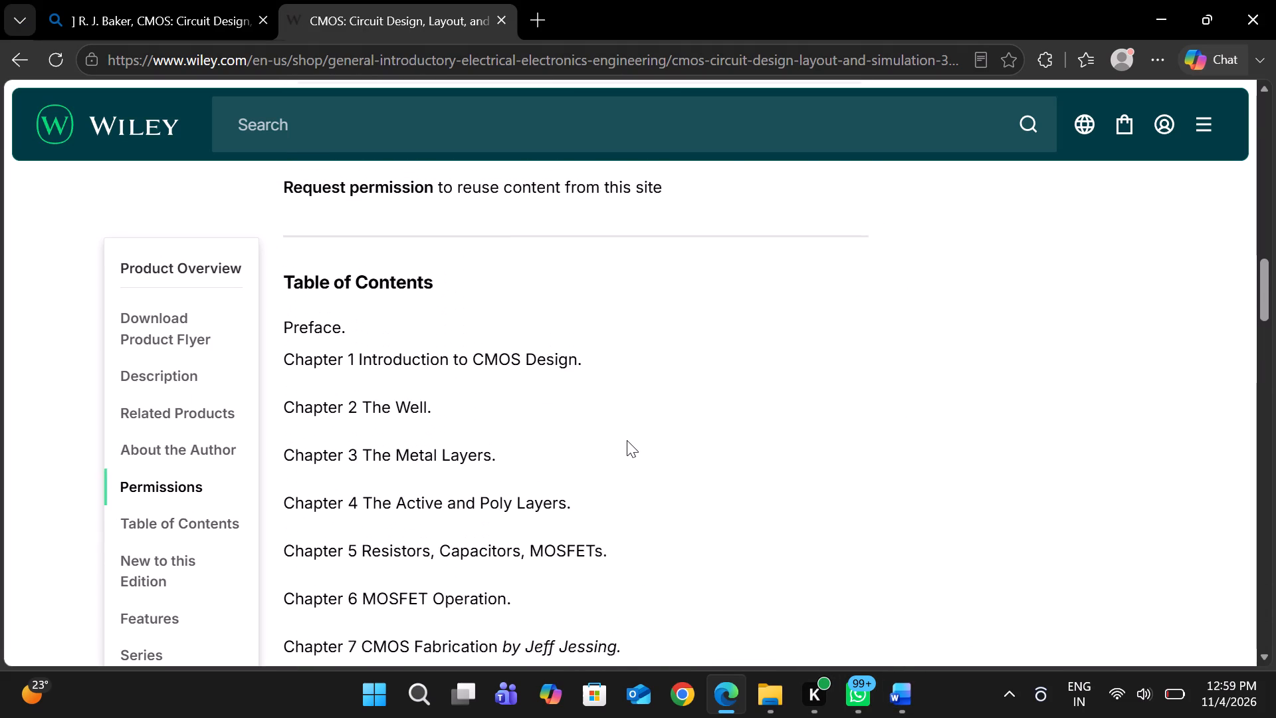
scroll(627, 440, down, 7)
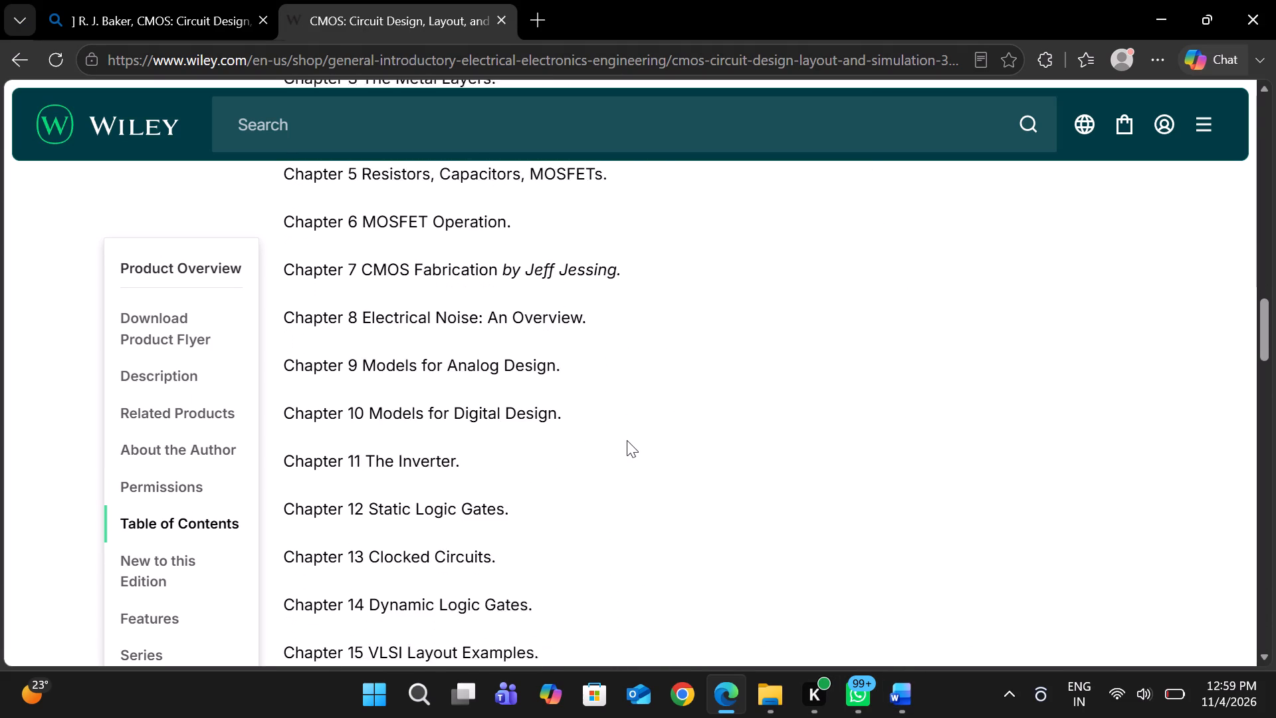
scroll(627, 440, down, 4)
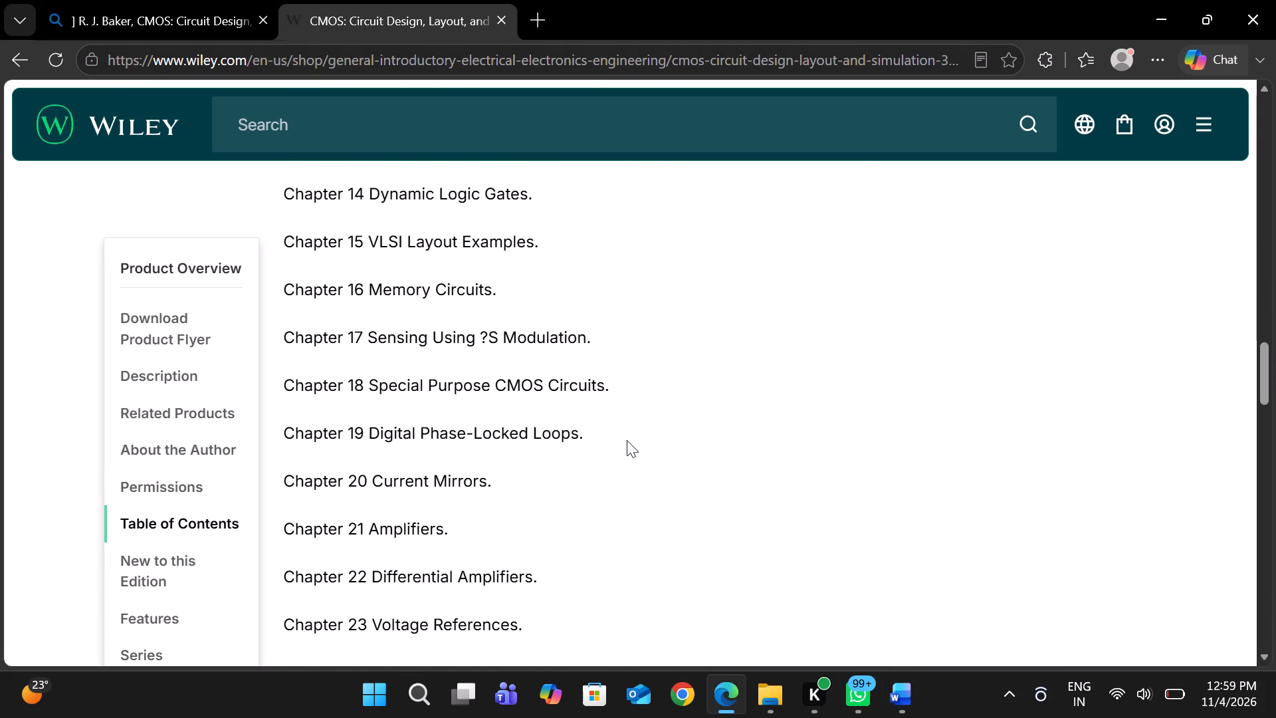
scroll(627, 440, down, 4)
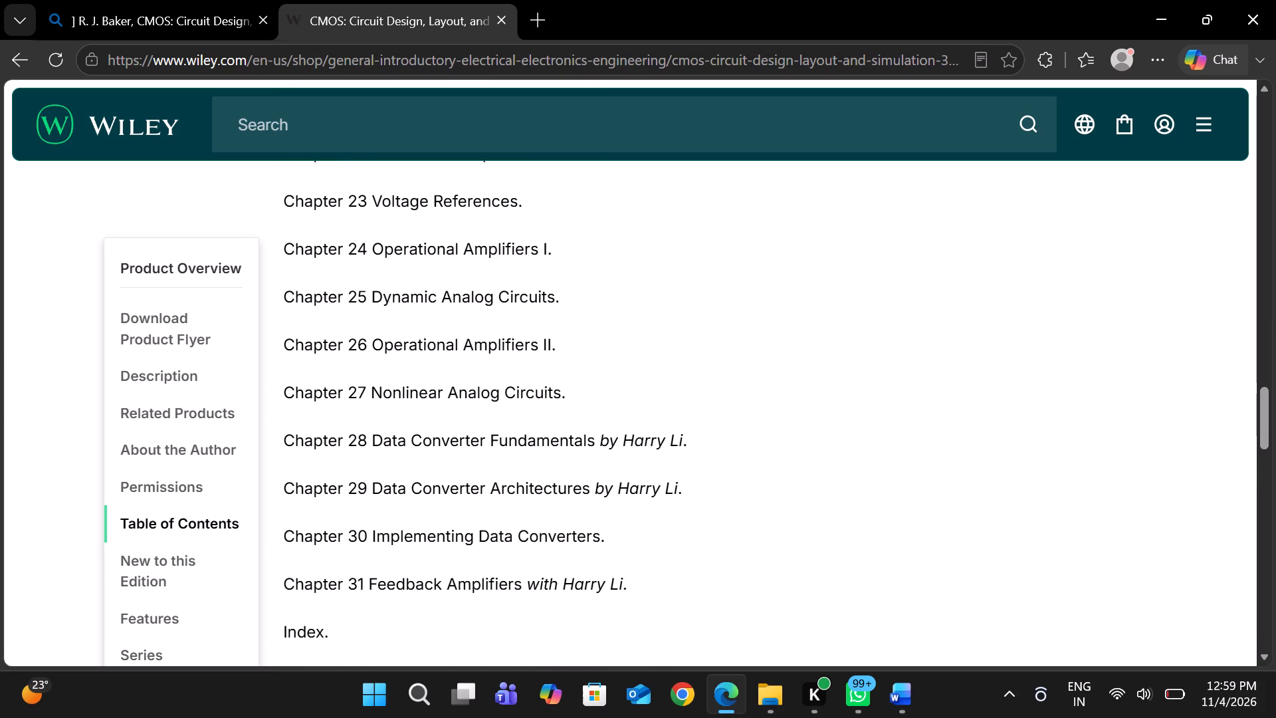
scroll(627, 440, down, 6)
scroll(627, 440, up, 3)
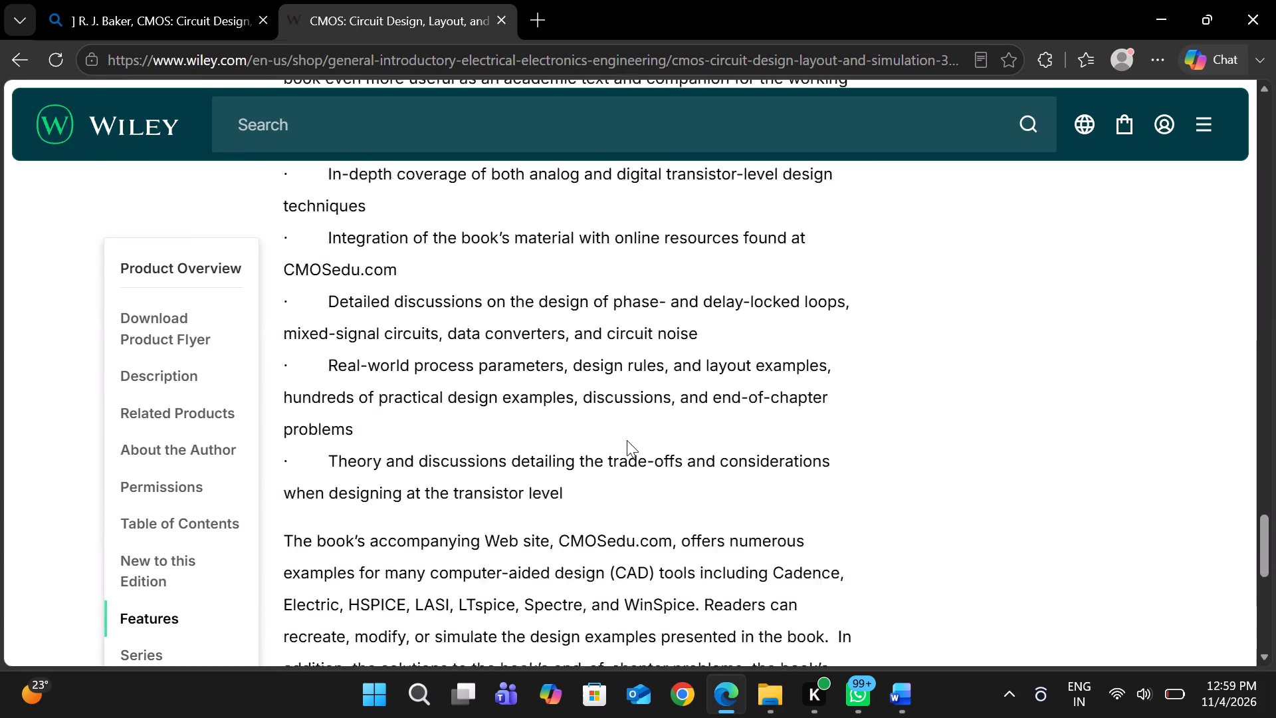
scroll(627, 440, up, 8)
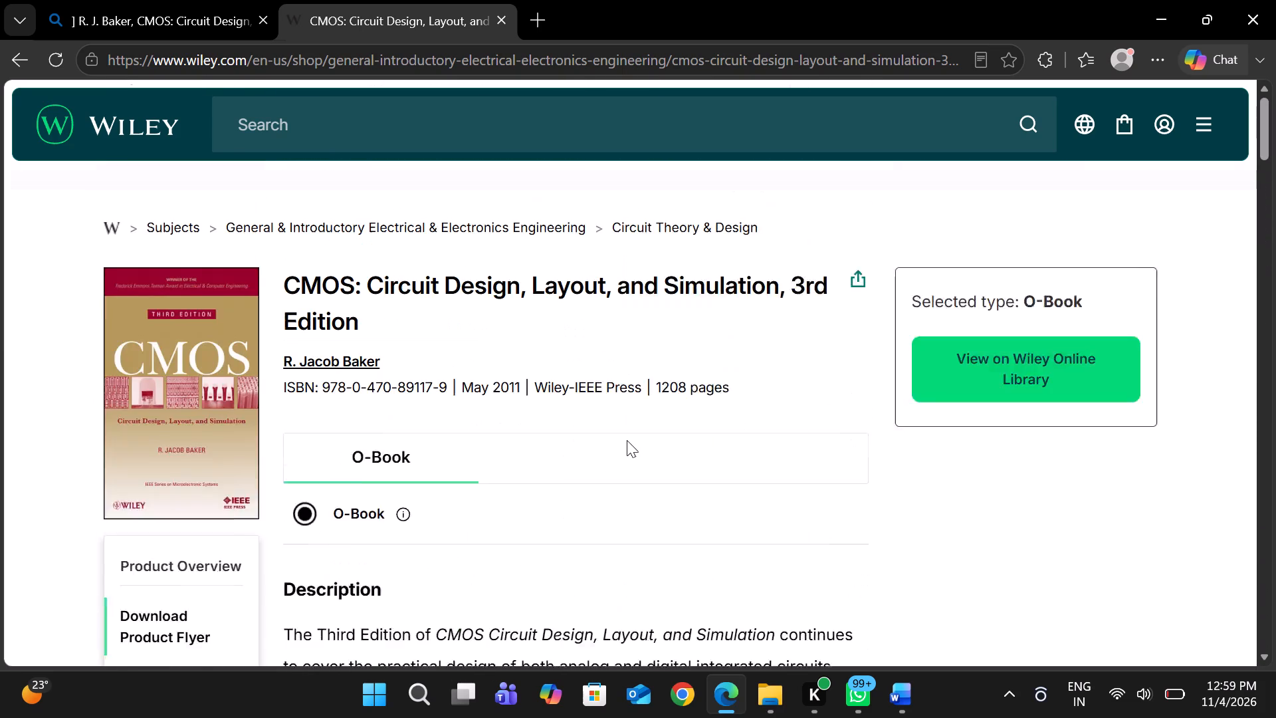
View the book on Wiley Online Library and browse its chapter list through the Chapter 17 and 18 entries.
scroll(627, 440, down, 1)
click(938, 309)
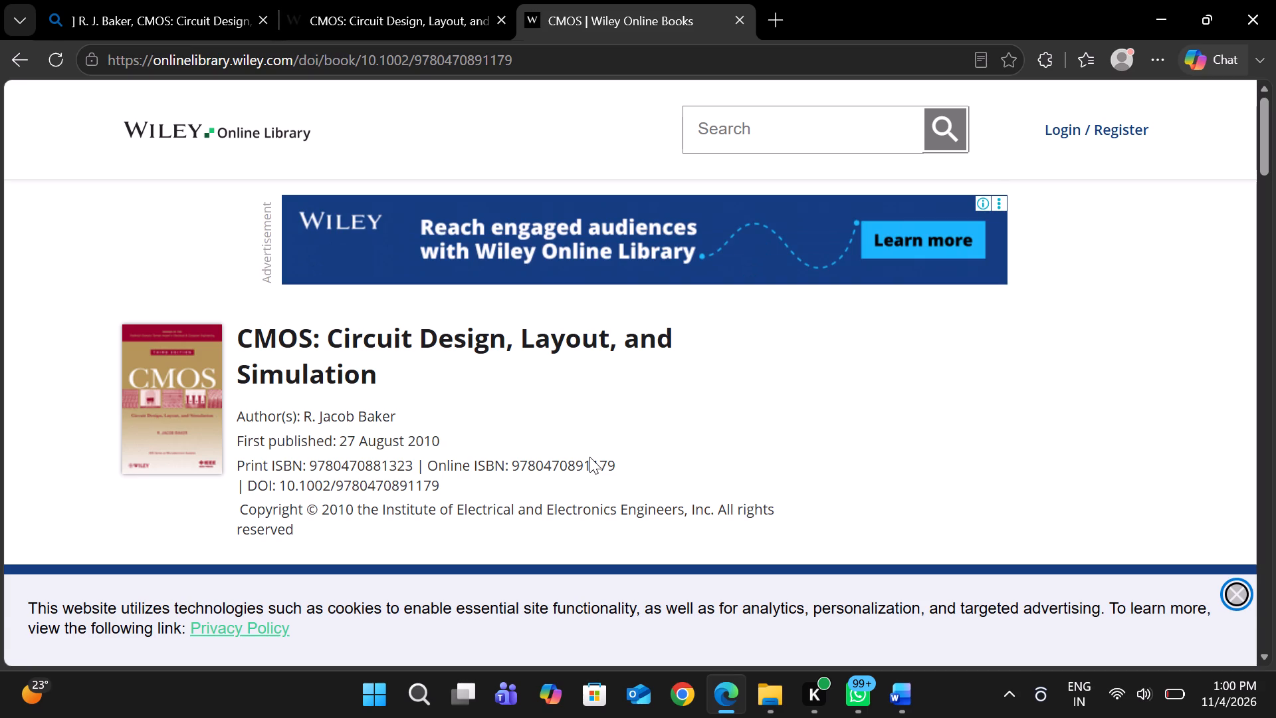
scroll(586, 493, down, 6)
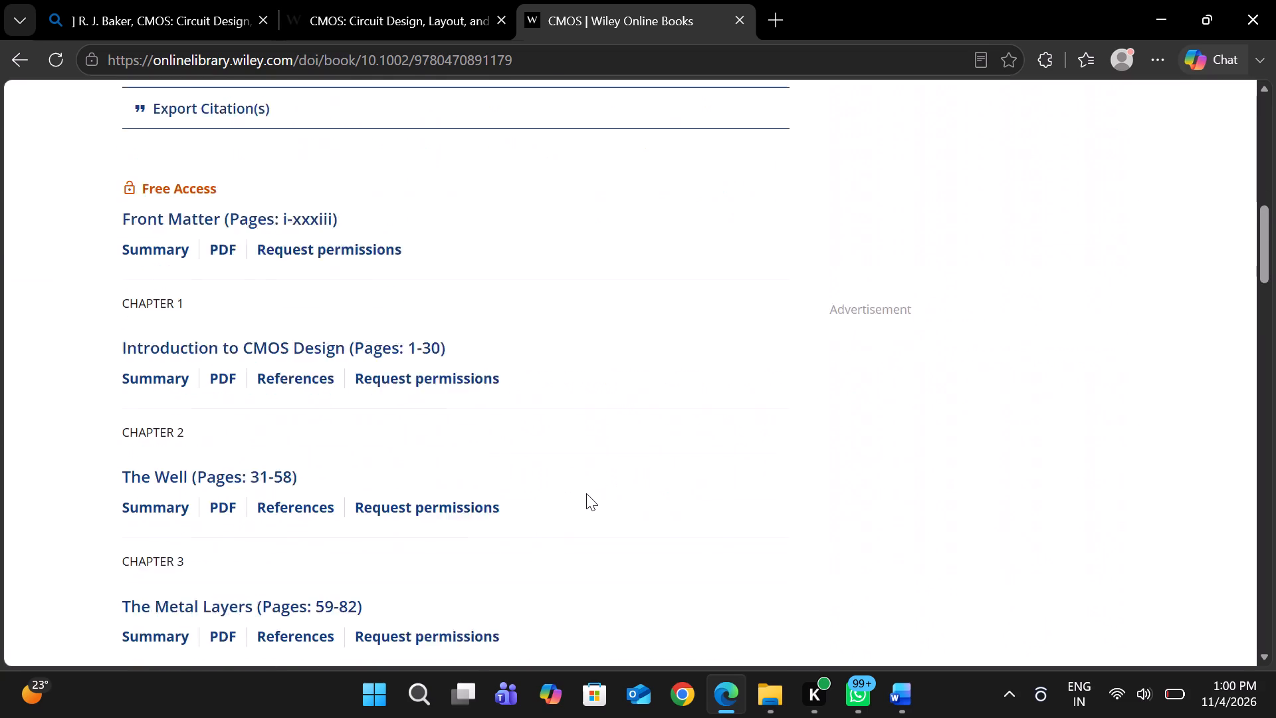
scroll(586, 493, down, 4)
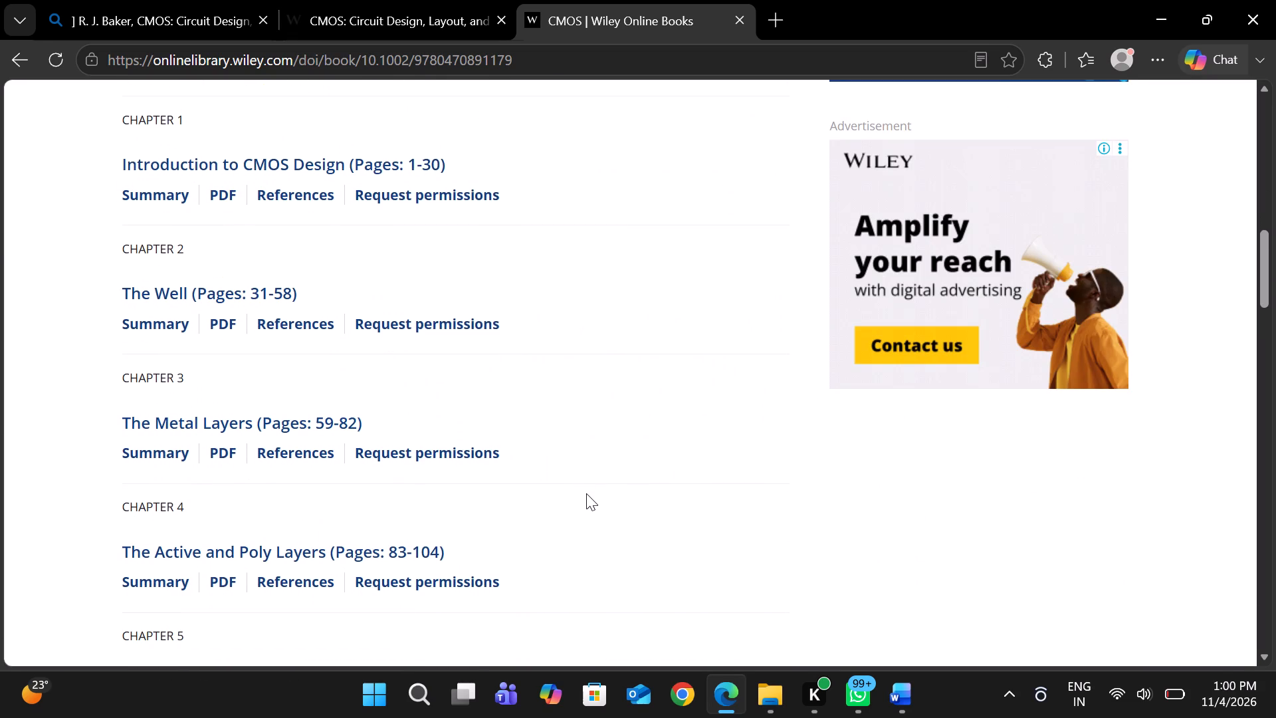
scroll(586, 493, down, 3)
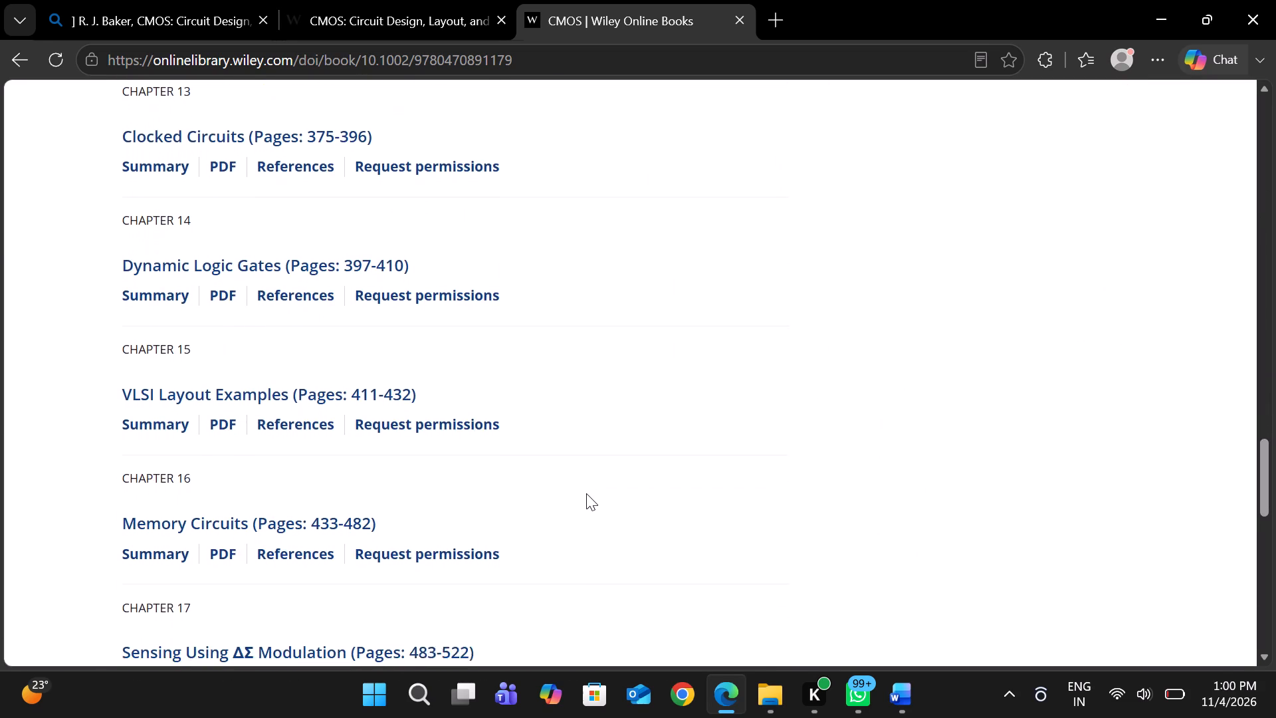
scroll(586, 493, down, 4)
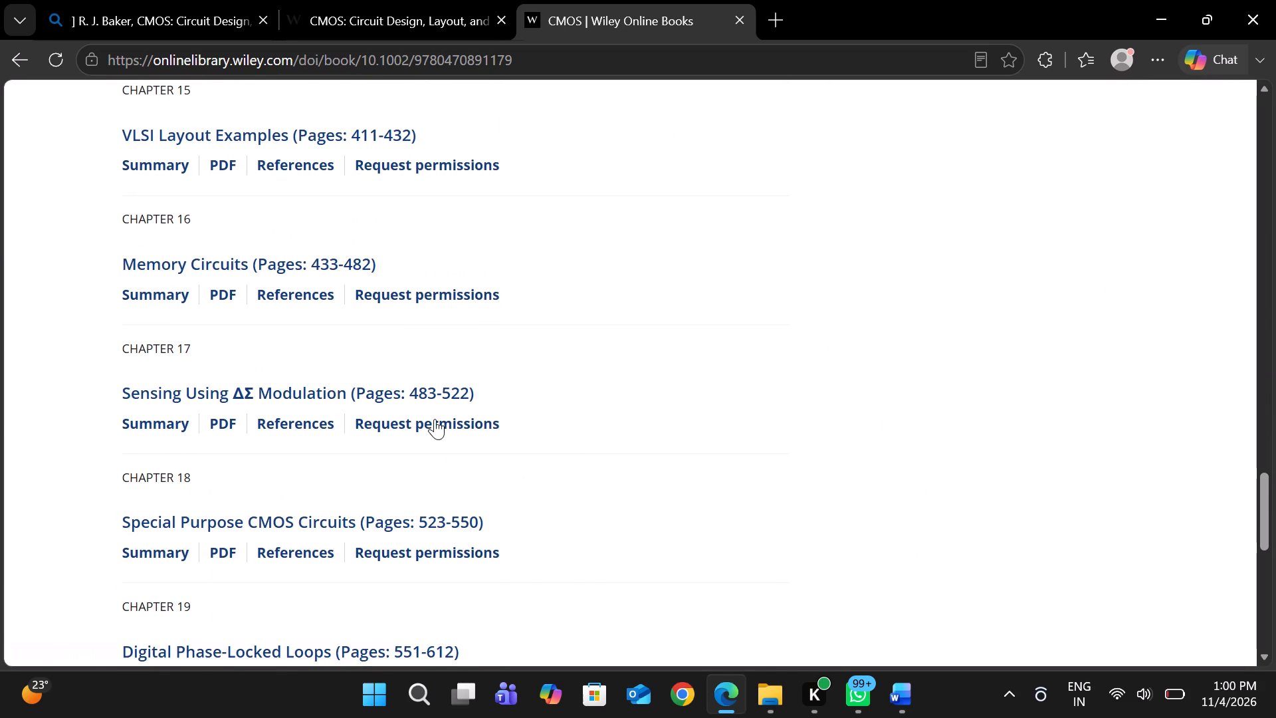
Open the permissions request for Chapter 17, Sensing Using ΔΣ Modulation.
click(435, 419)
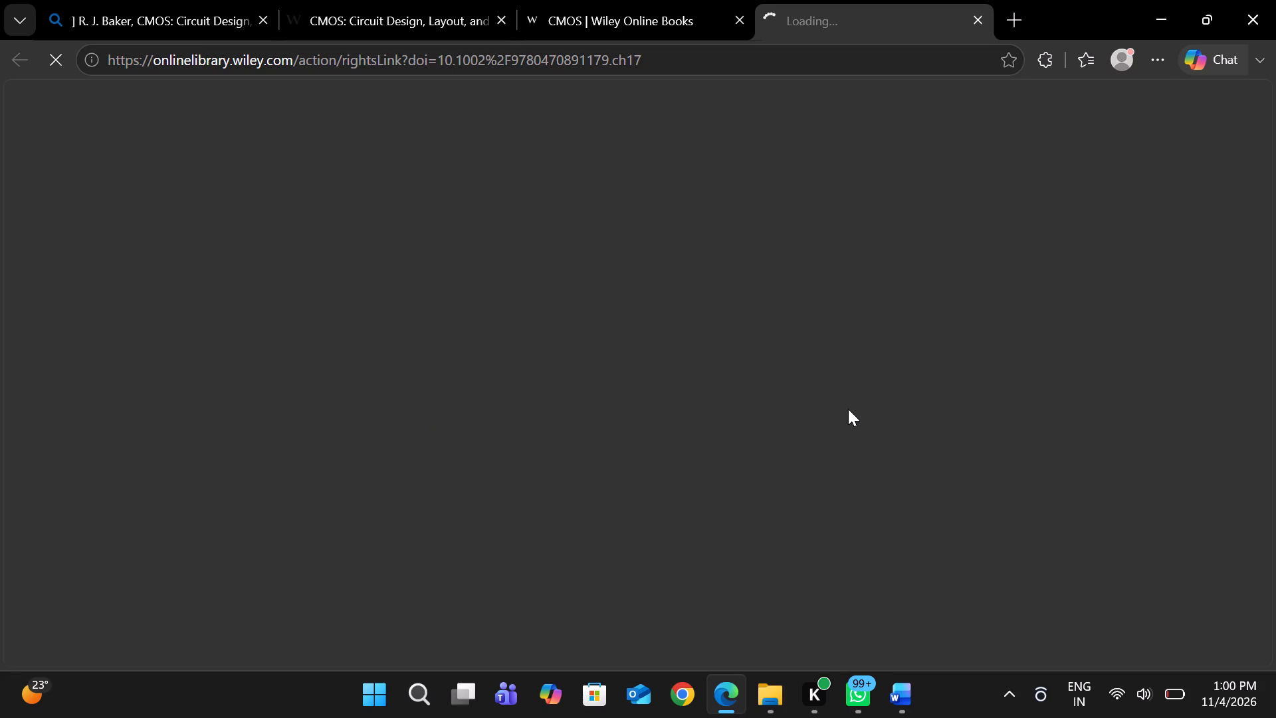
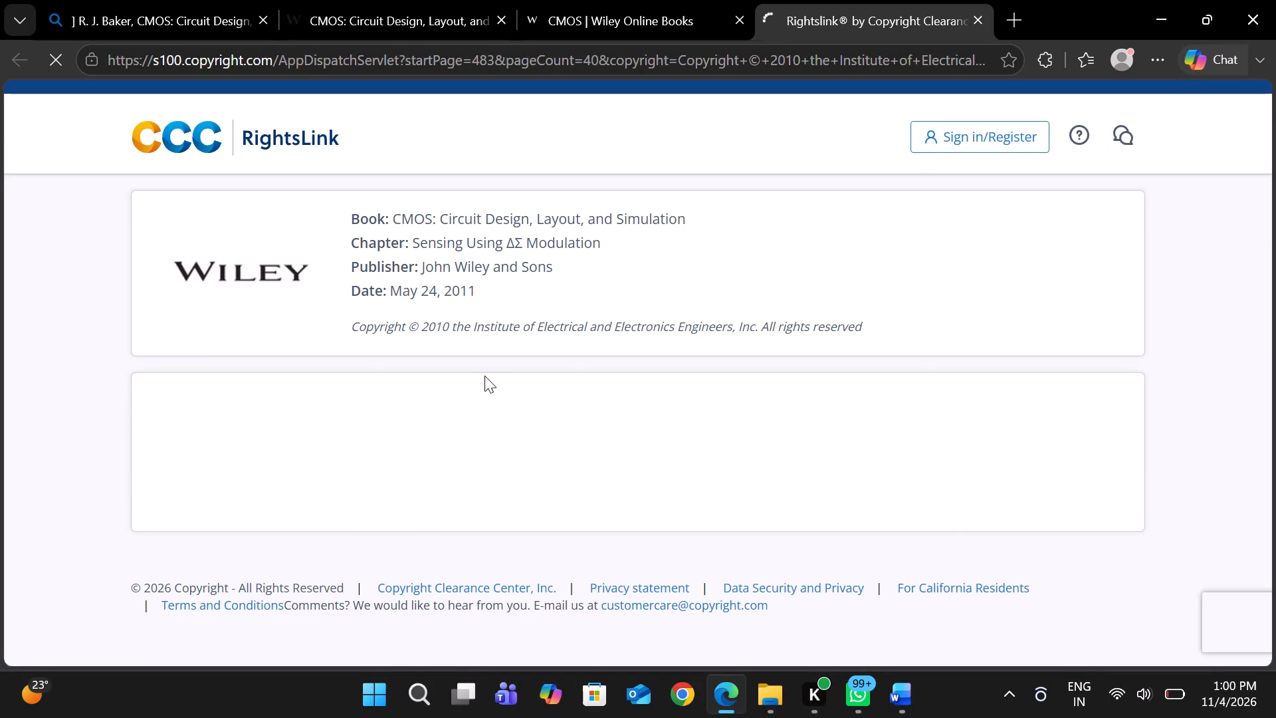
Review the RightsLink reuse options for the chapter and choose "reuse in a coursepack/classroom materials" as the intended use.
scroll(542, 465, down, 1)
scroll(542, 465, up, 2)
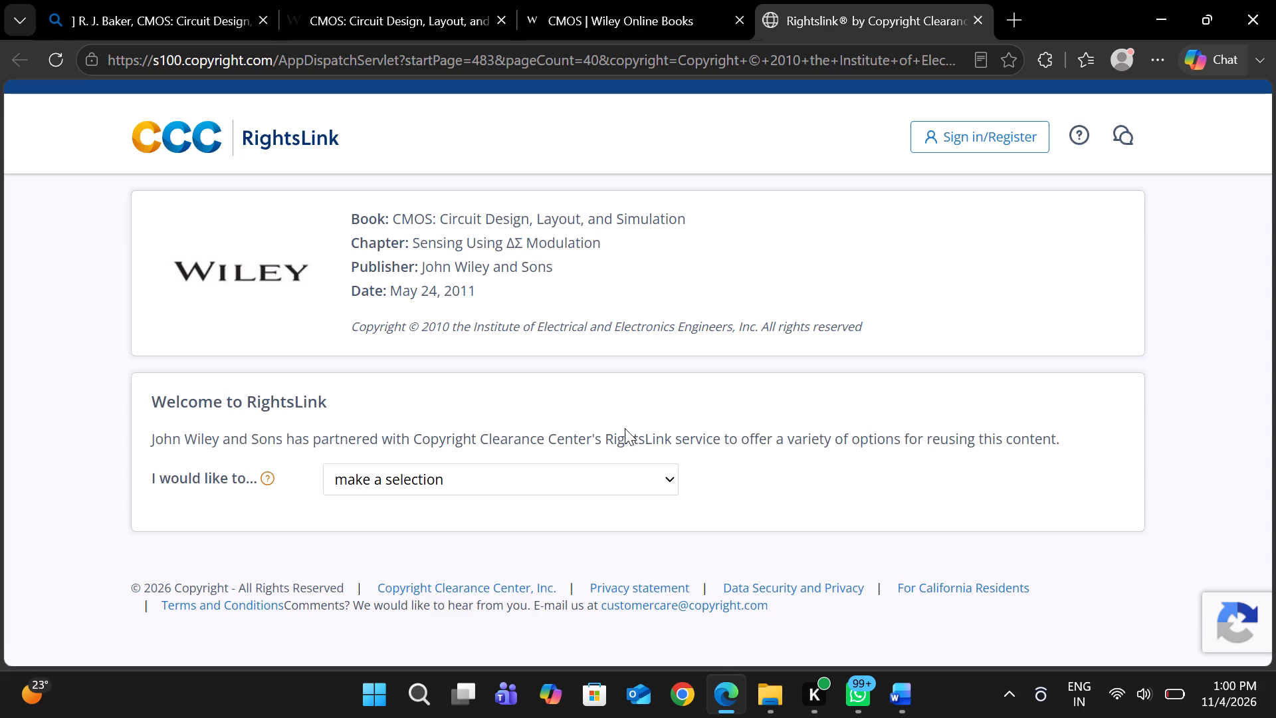
click(530, 477)
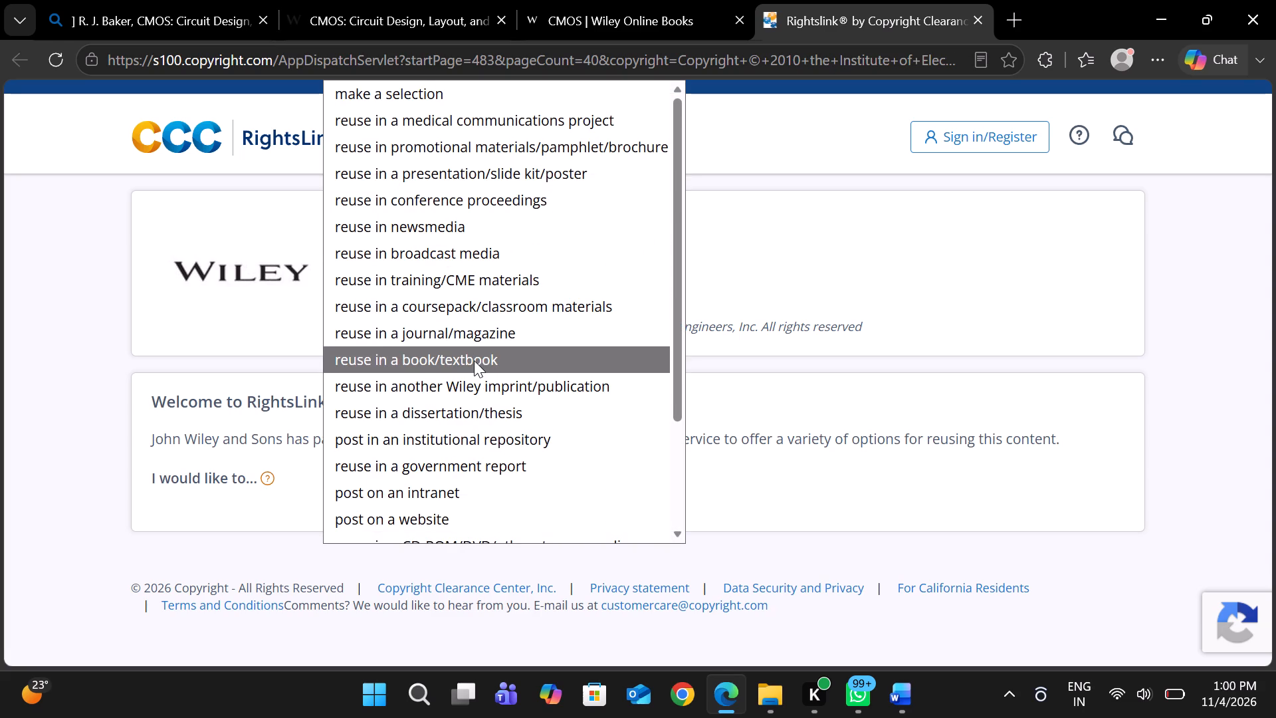
scroll(474, 360, down, 4)
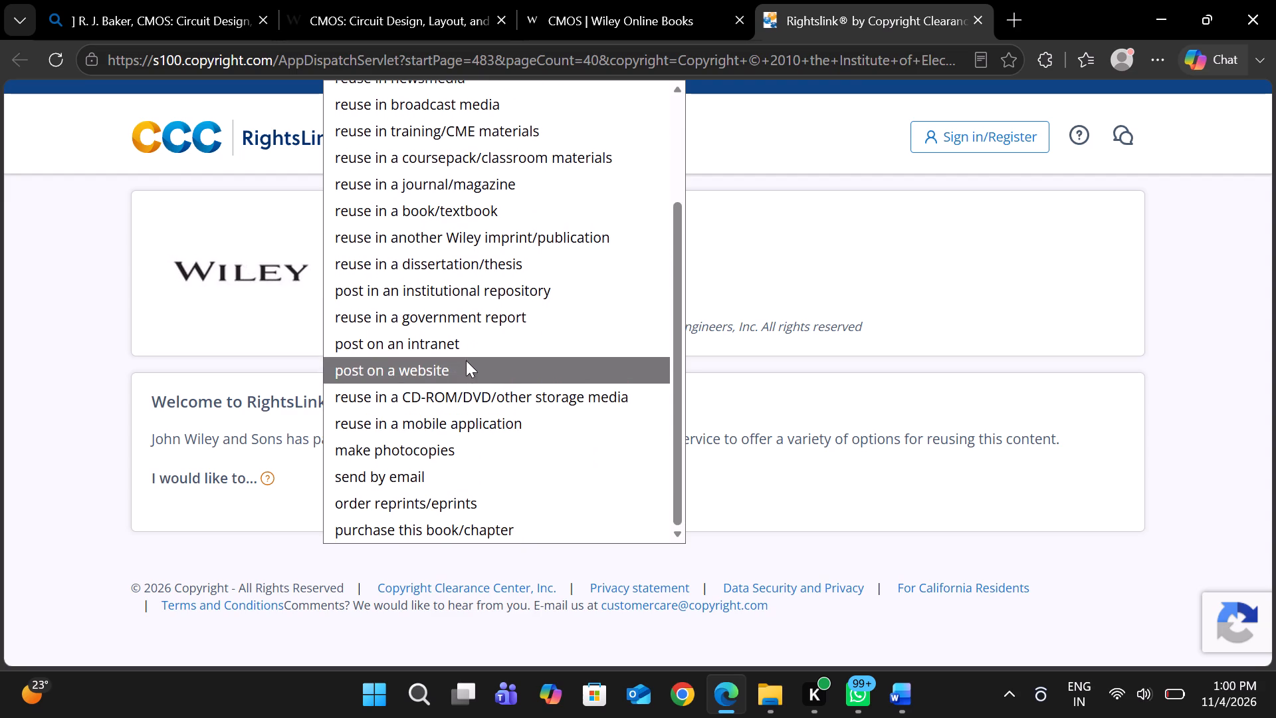
scroll(471, 336, up, 2)
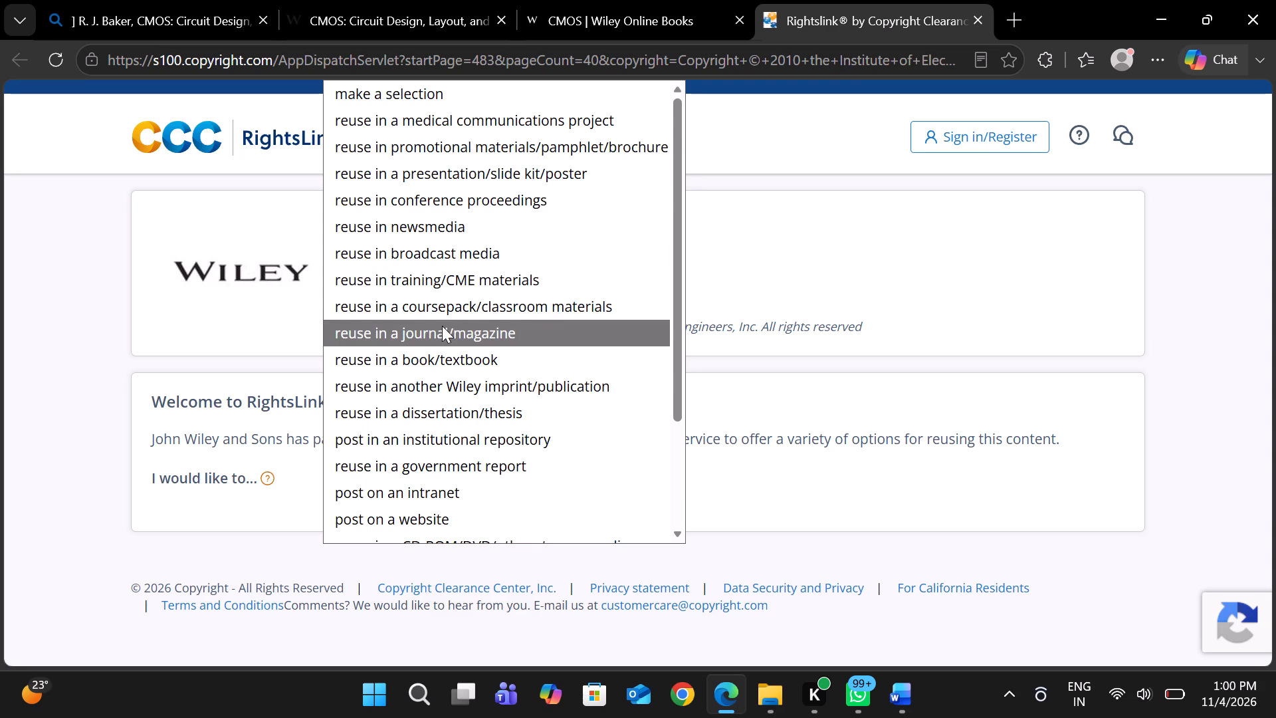
click(442, 308)
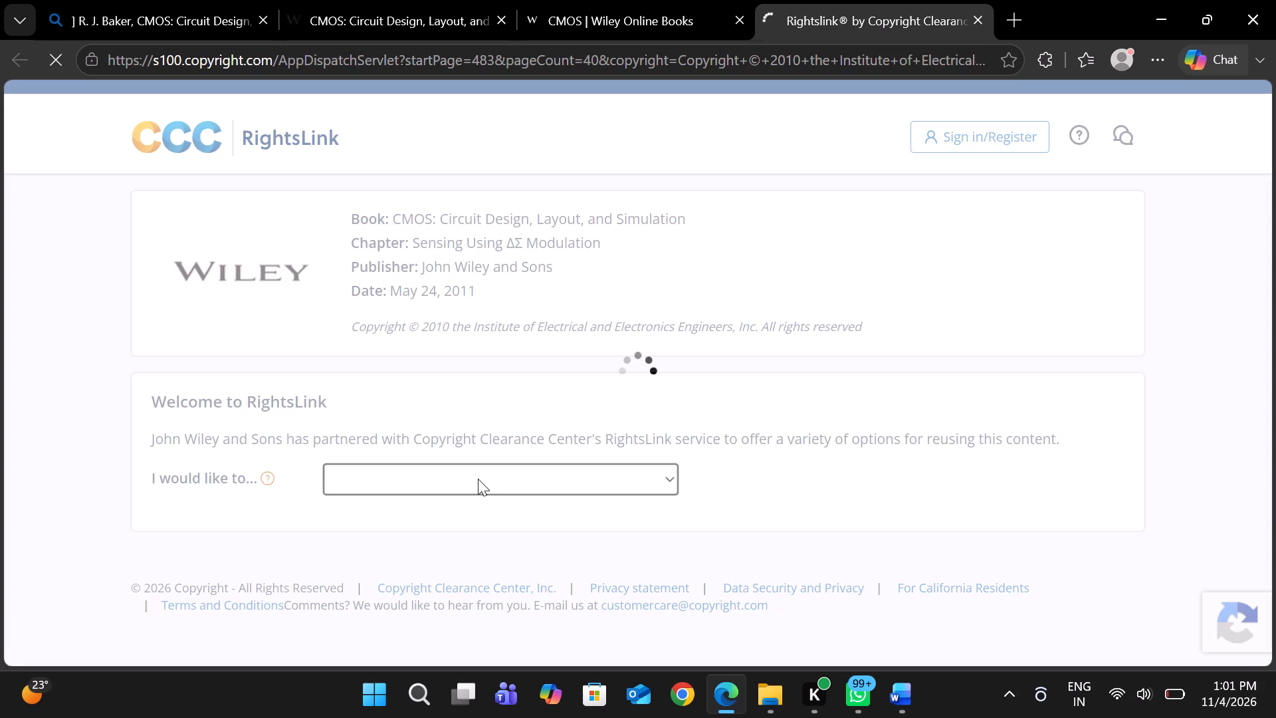